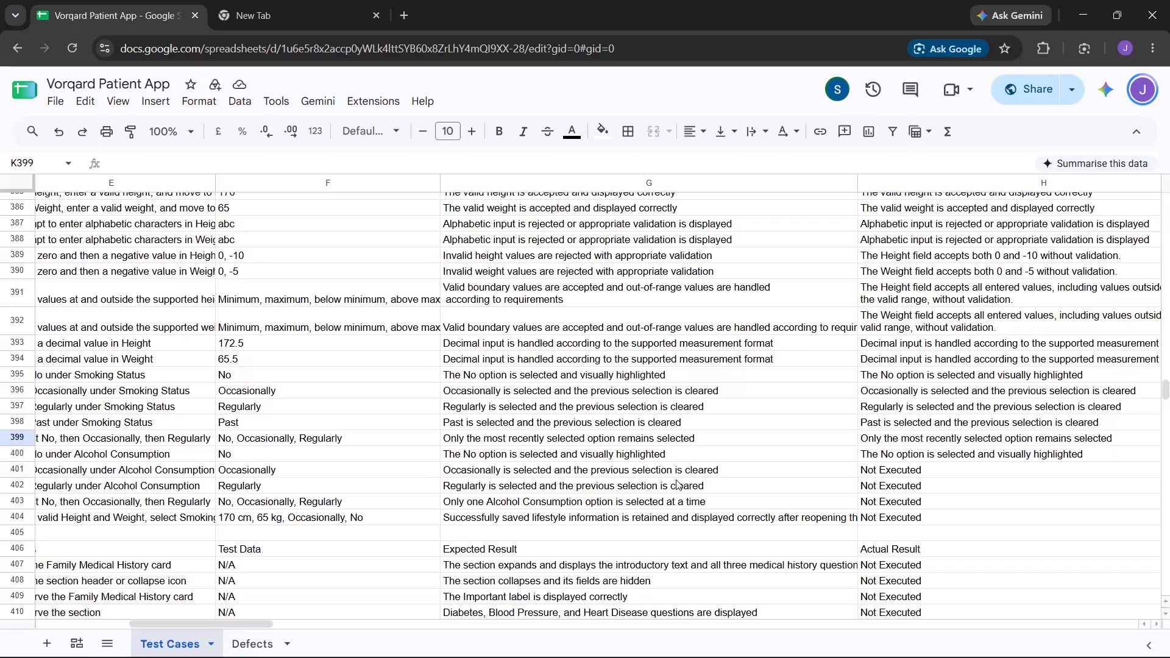
Copy the Expected Result text of row 401 over the Not Executed entry in its Actual Result cell, H401.
scroll(763, 473, left, 1)
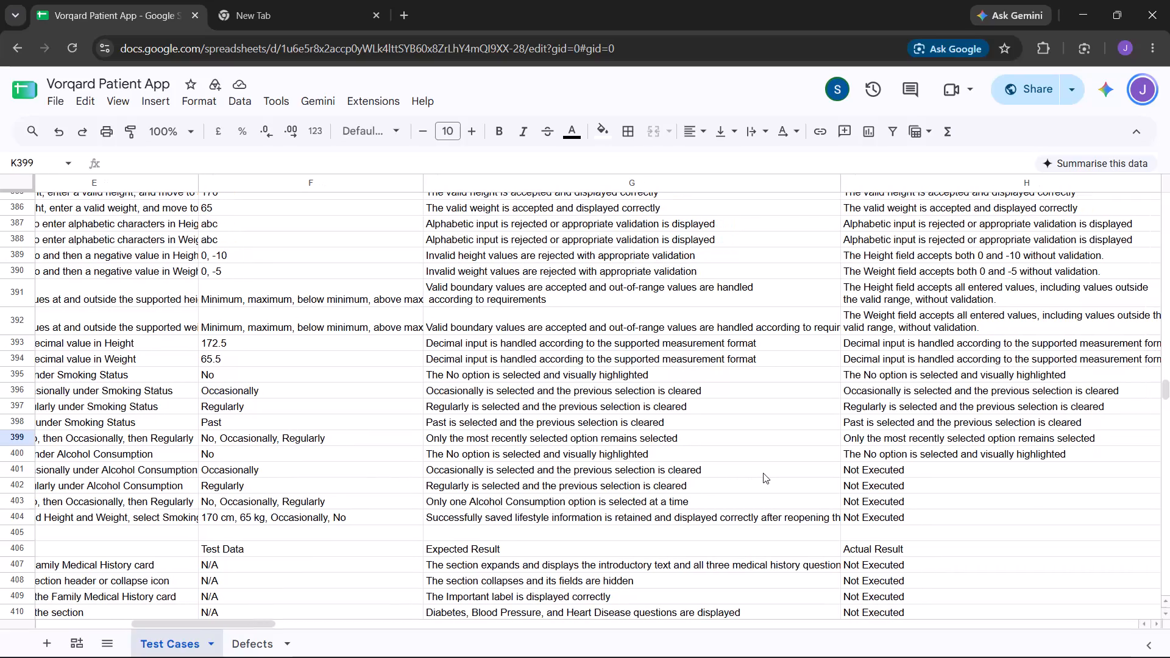
scroll(763, 473, left, 1)
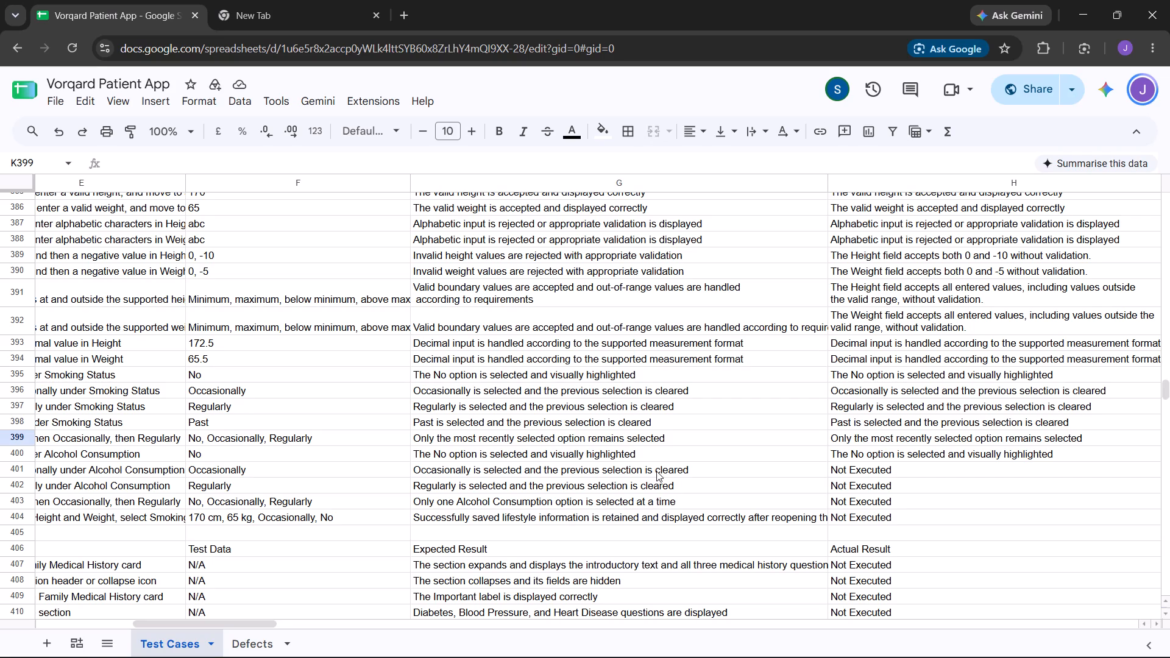
scroll(620, 475, right, 1)
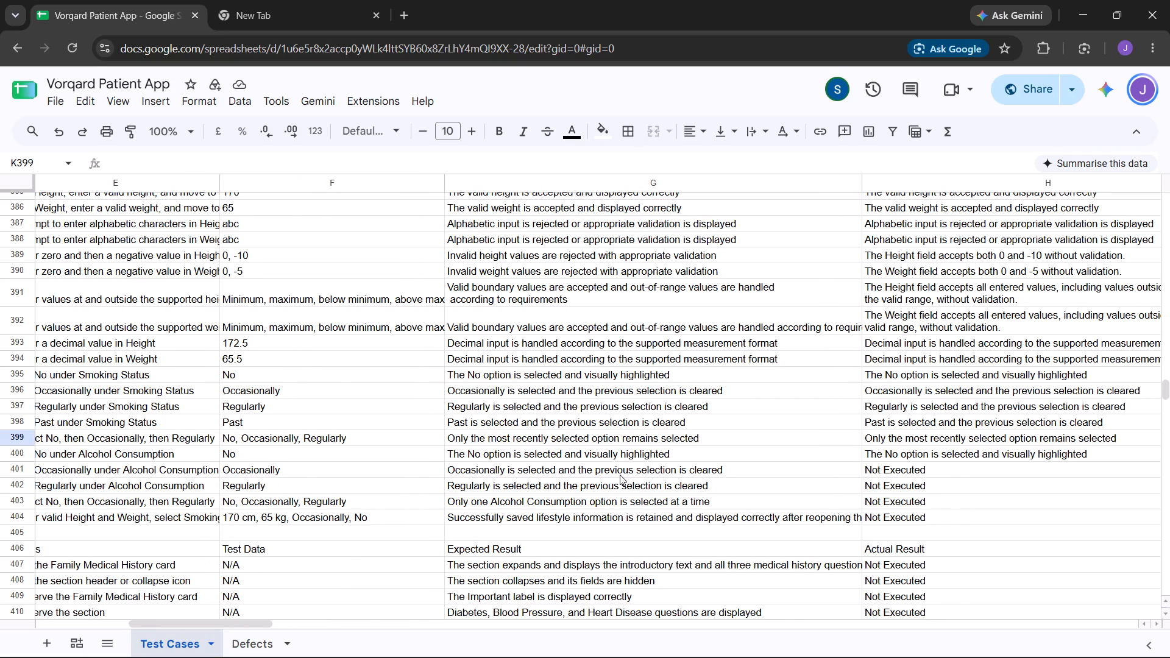
click(693, 487)
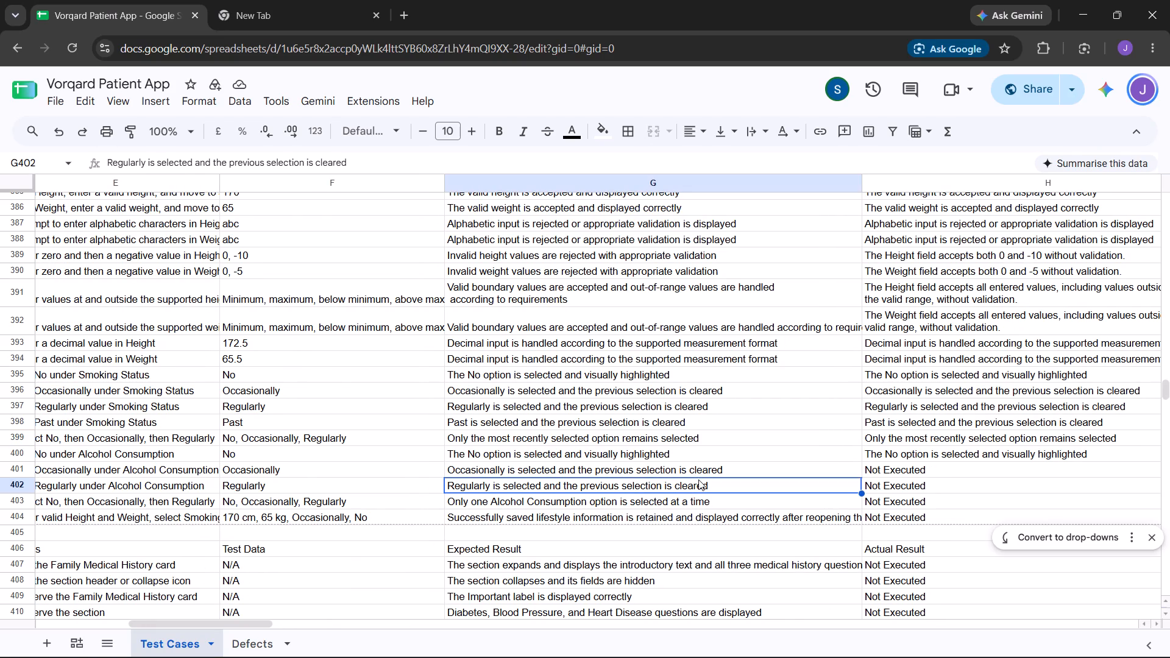
double_click(698, 474)
key(ctrl+a)
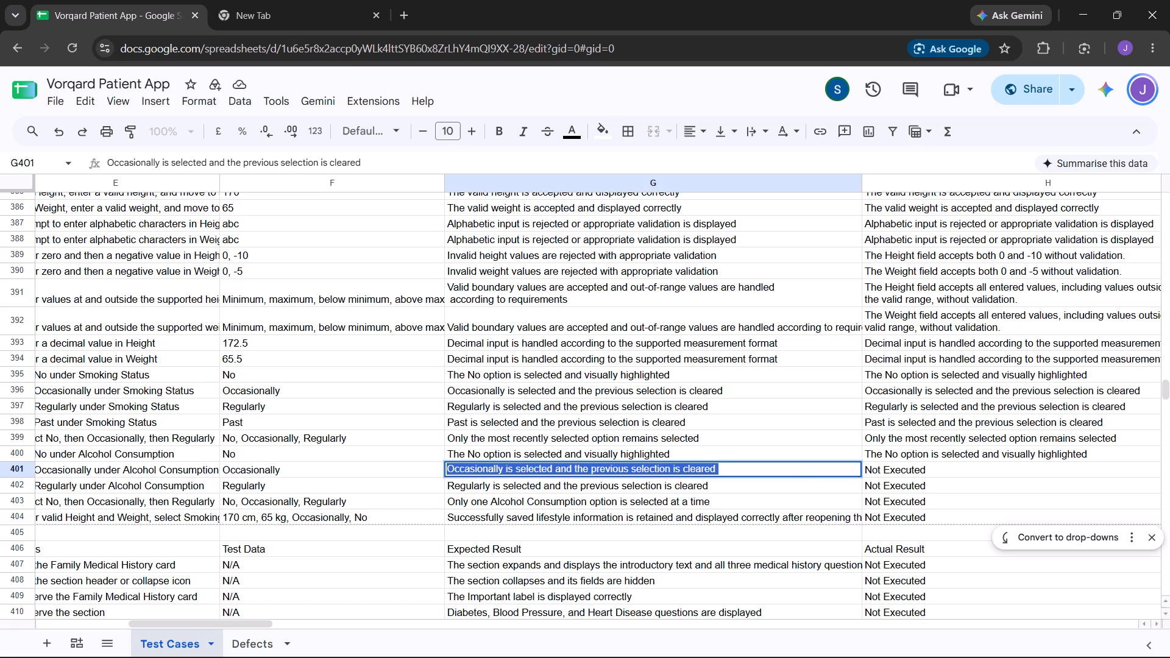
key(ctrl+c)
double_click(910, 464)
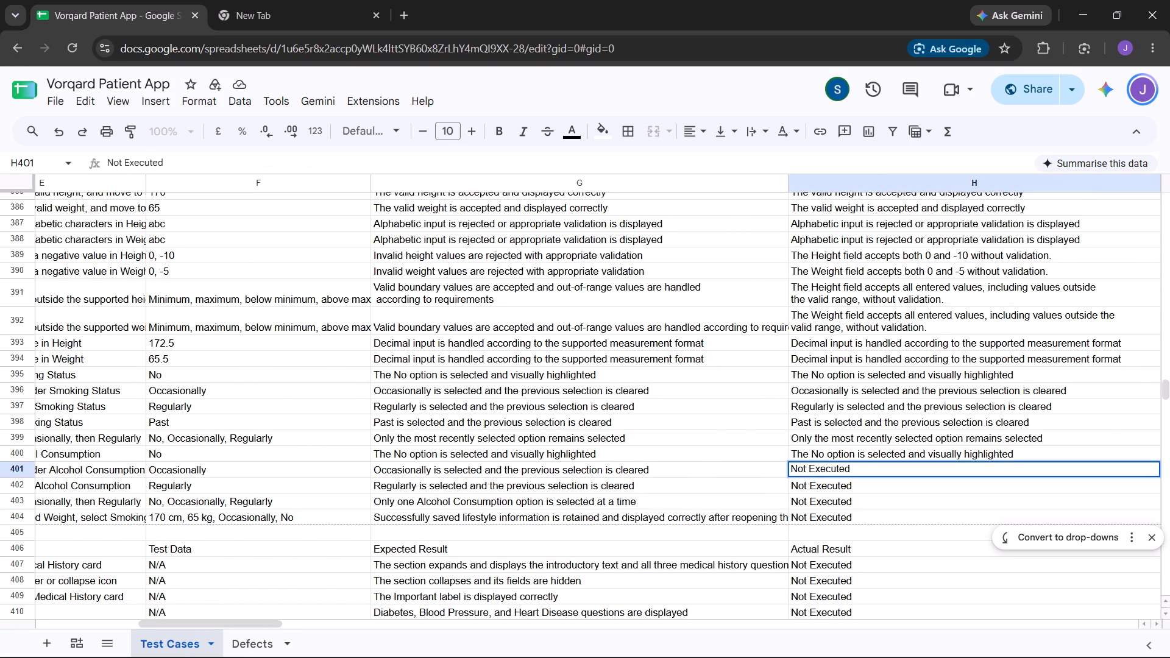
key(ctrl+a)
key(ctrl+v)
click(919, 490)
Replace the Actual Result in H402 with the copied text "Occasionally is selected and the previous selection is cleared".
scroll(919, 490, left, 1)
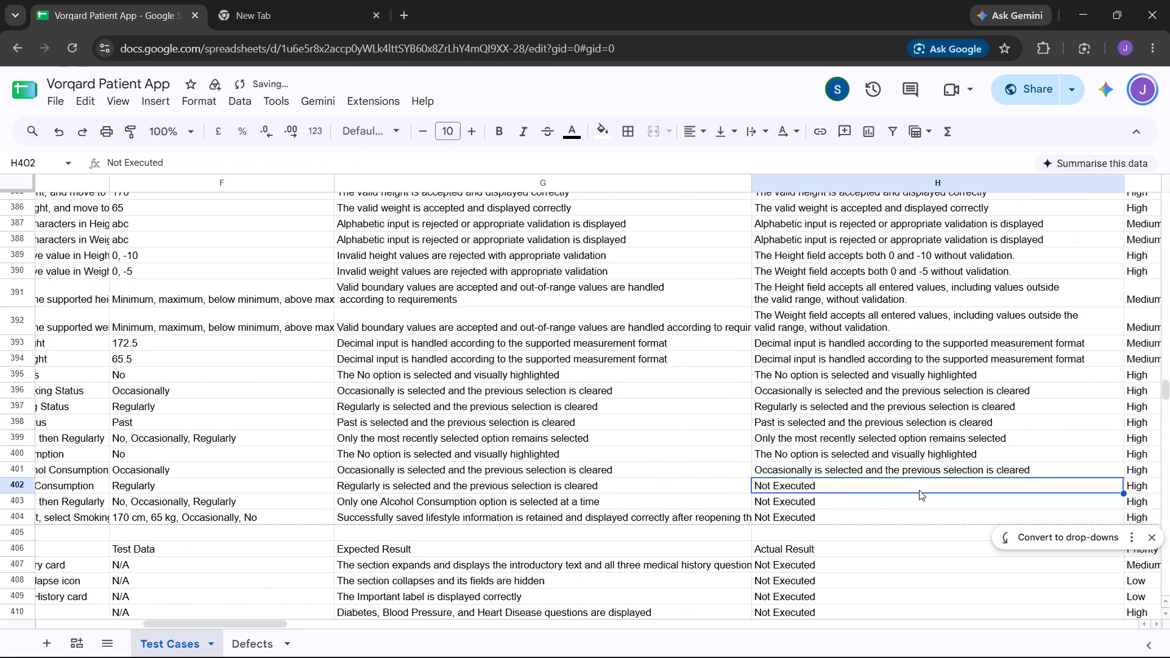
scroll(919, 490, left, 2)
scroll(852, 498, right, 2)
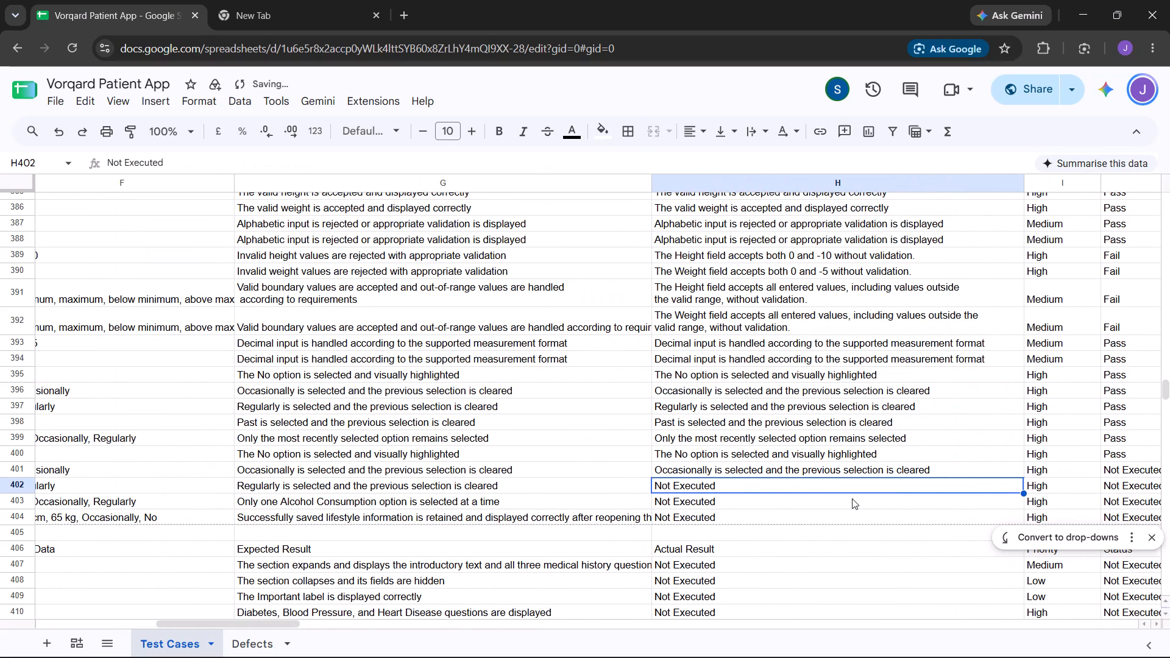
scroll(852, 498, right, 1)
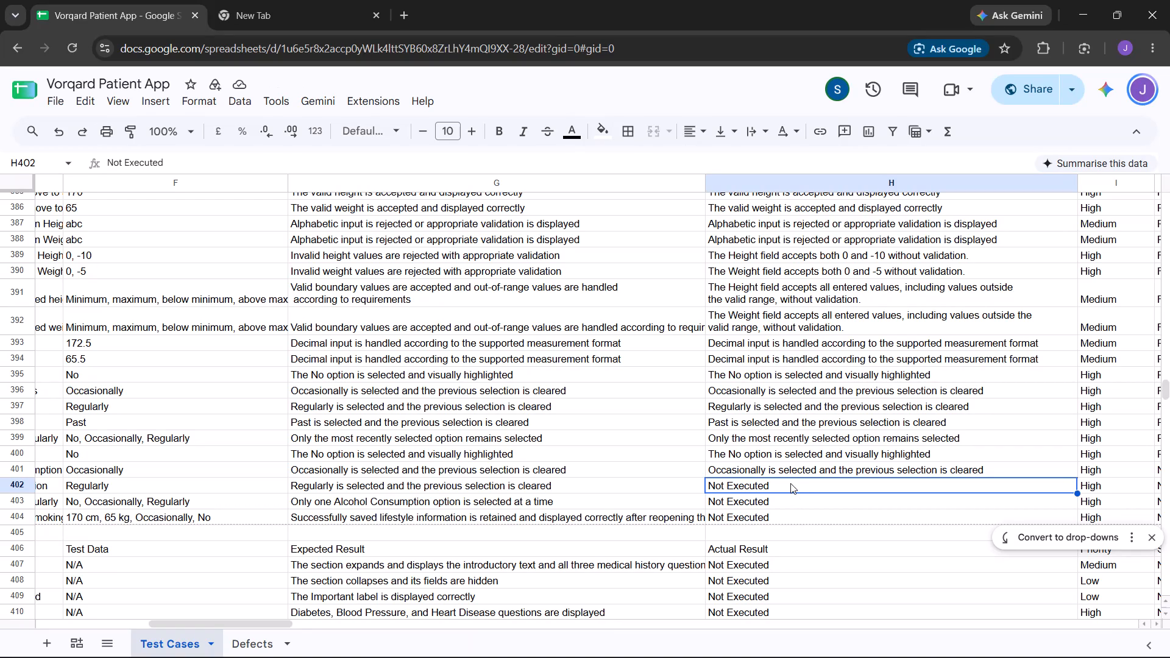
double_click(778, 483)
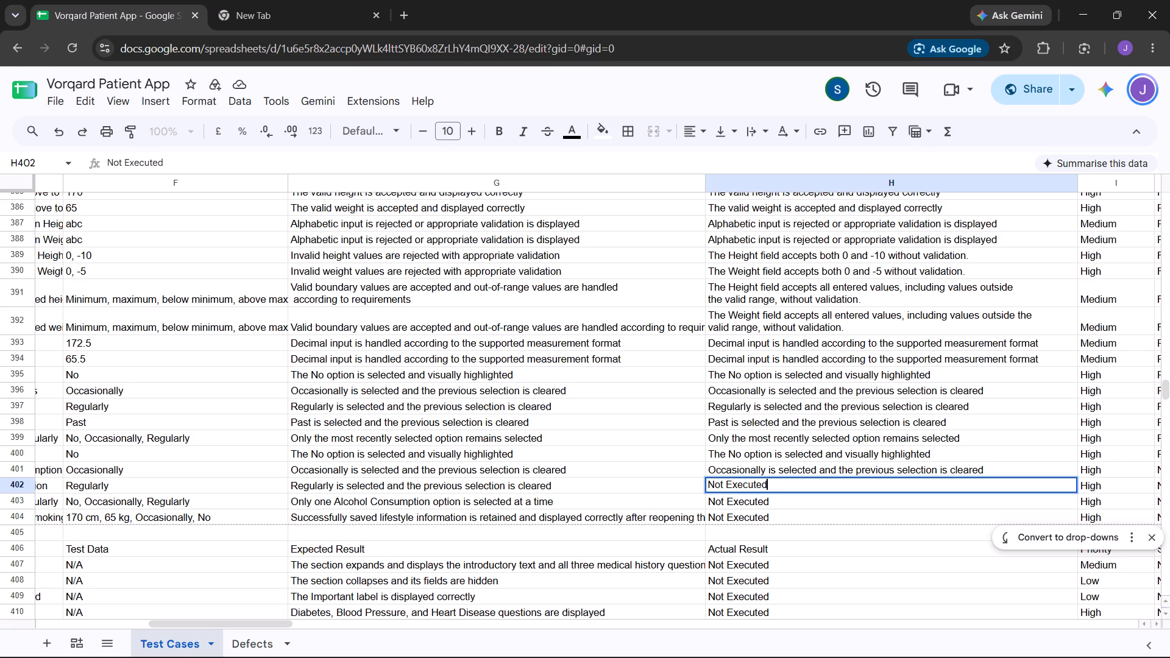
key(ctrl+a)
key(ctrl+v)
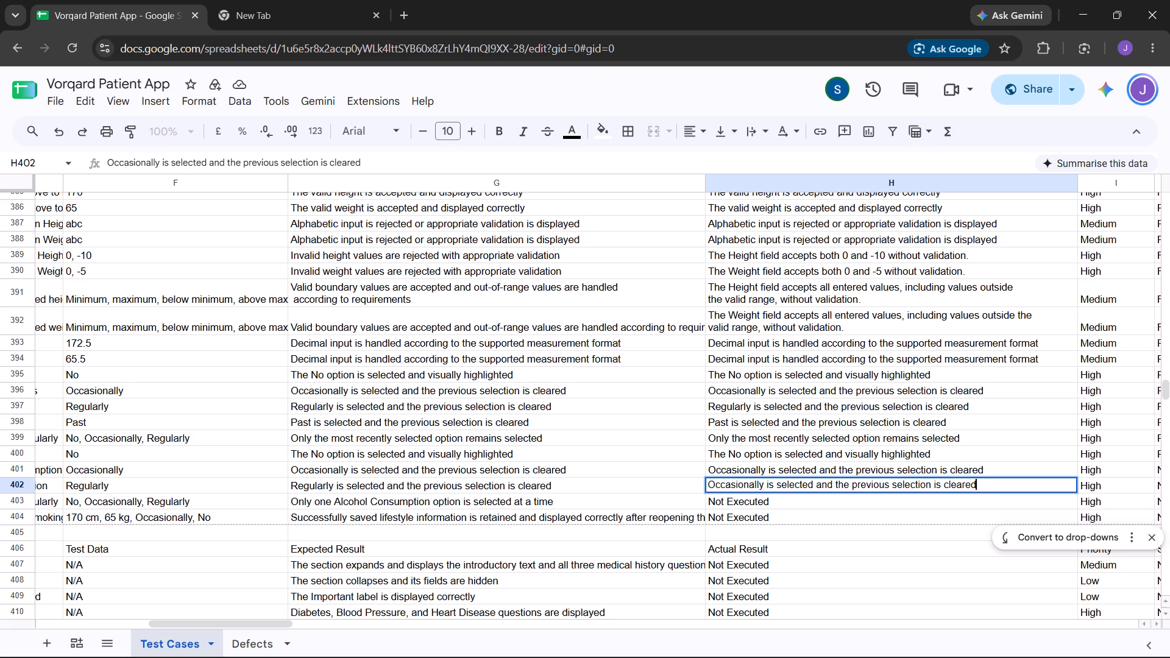
Change the first word of the Actual Result in H402 to "Regularly", keeping the rest of the sentence.
click(765, 484)
click(761, 484)
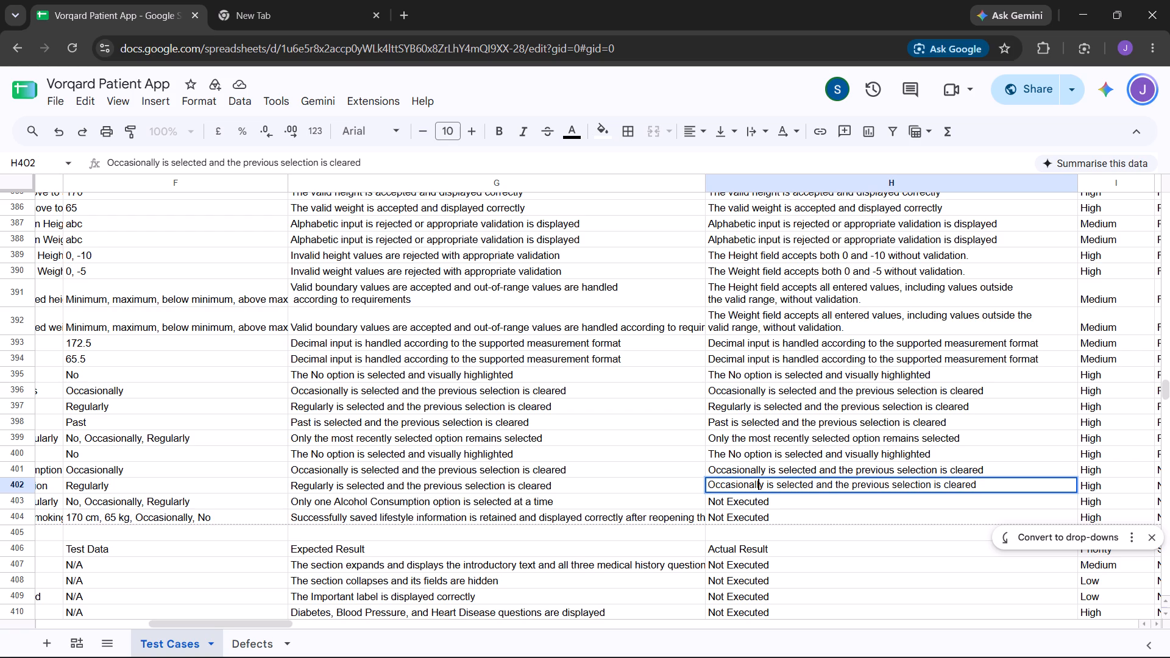
click(761, 484)
key(BackSpace)
key(BackSpace)
key(BackSpace)
key(BackSpace)
key(BackSpace)
key(BackSpace)
key(BackSpace)
key(BackSpace)
key(BackSpace)
key(BackSpace)
key(BackSpace)
key(BackSpace)
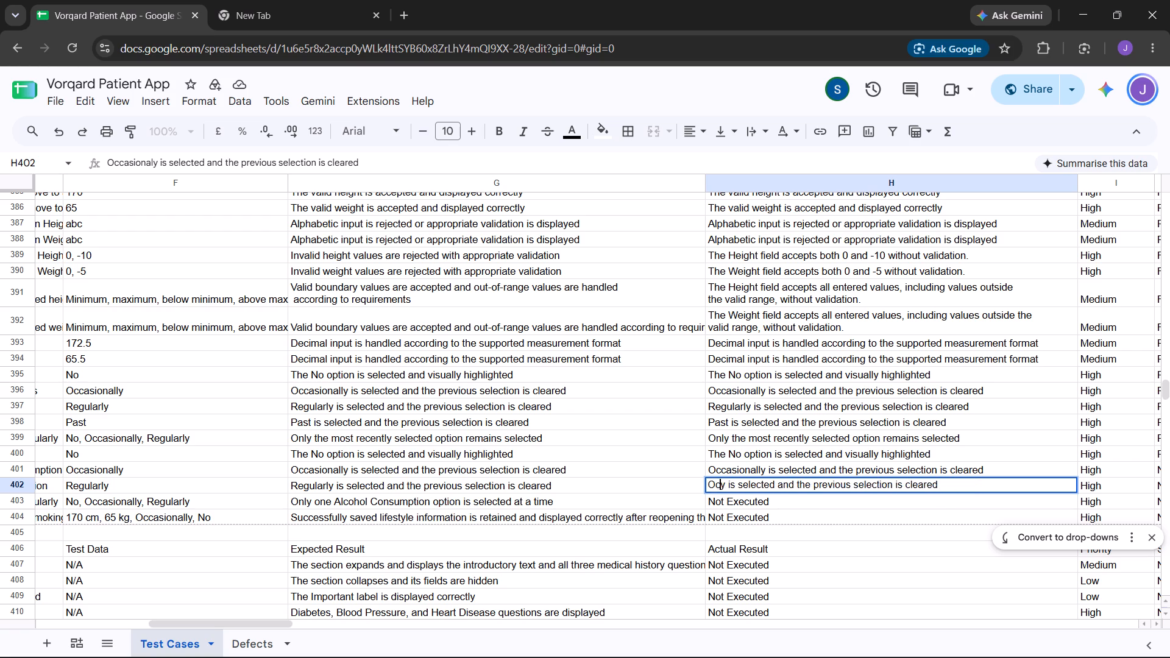
key(r)
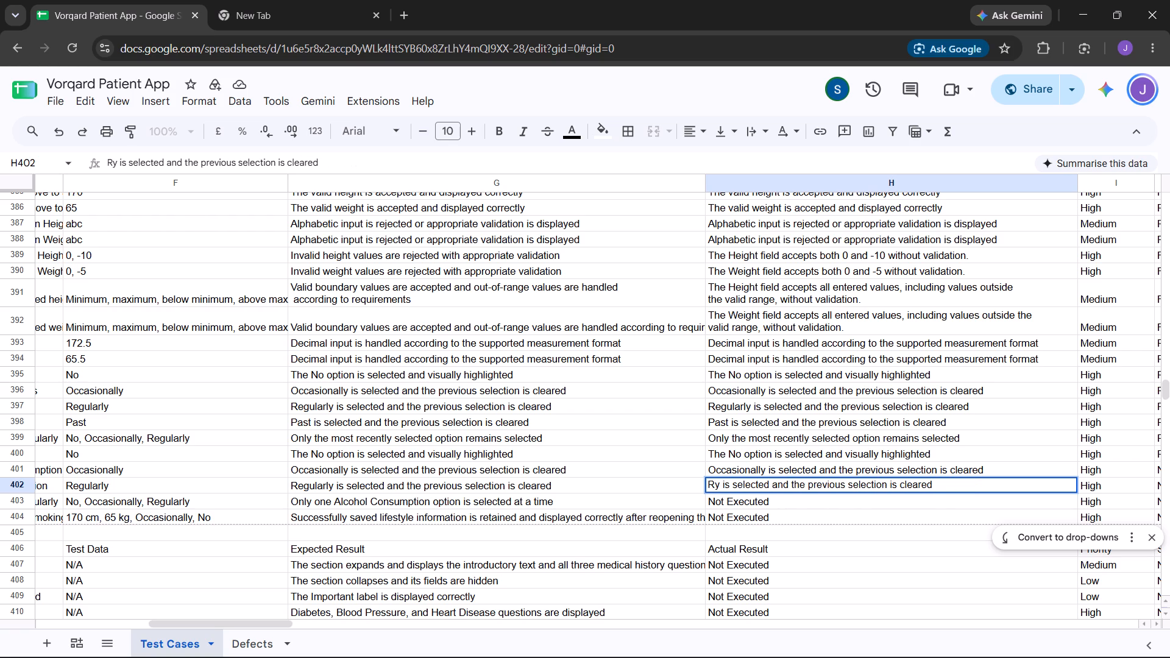
text(egur)
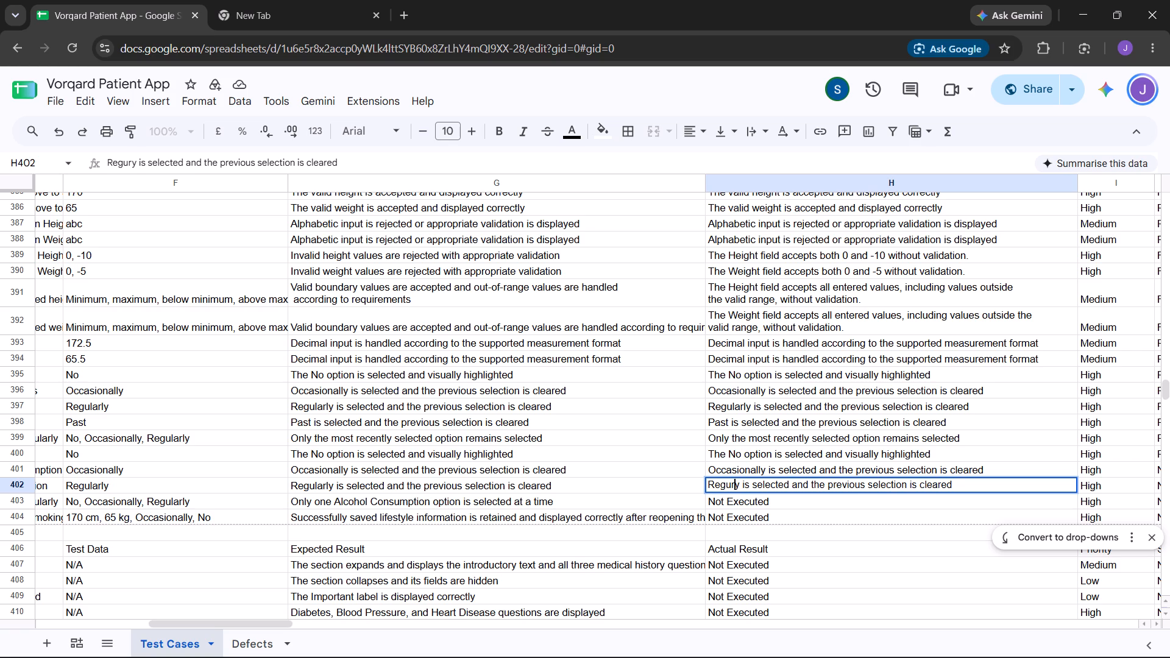
key(BackSpace)
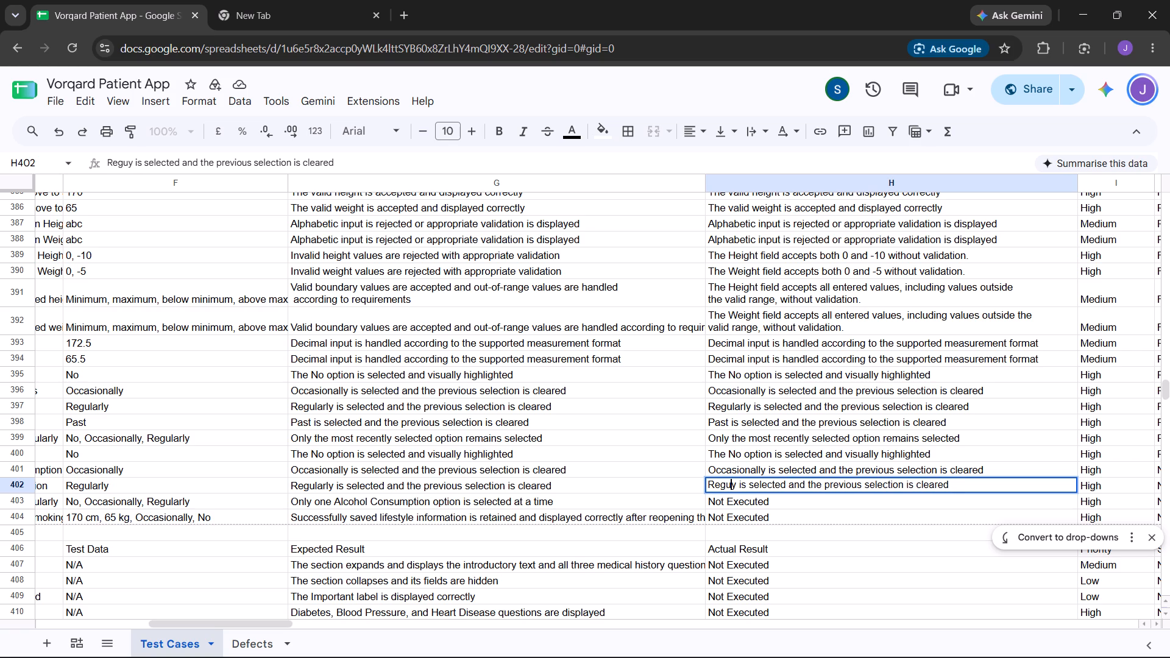
text(lar)
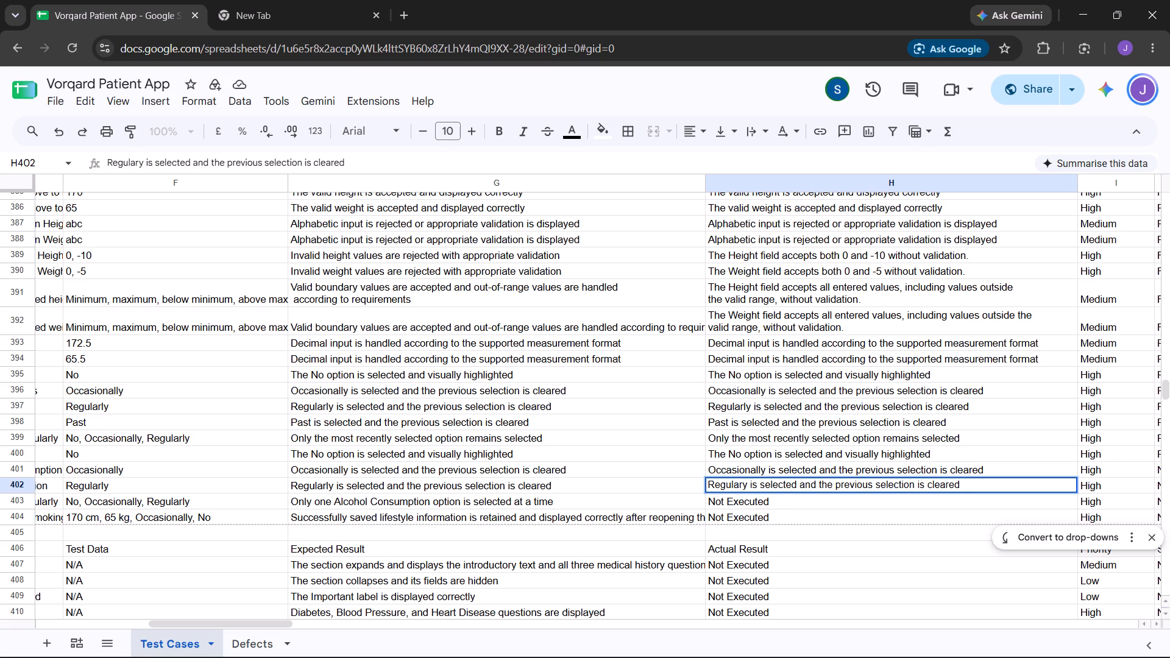
key(l)
click(1002, 480)
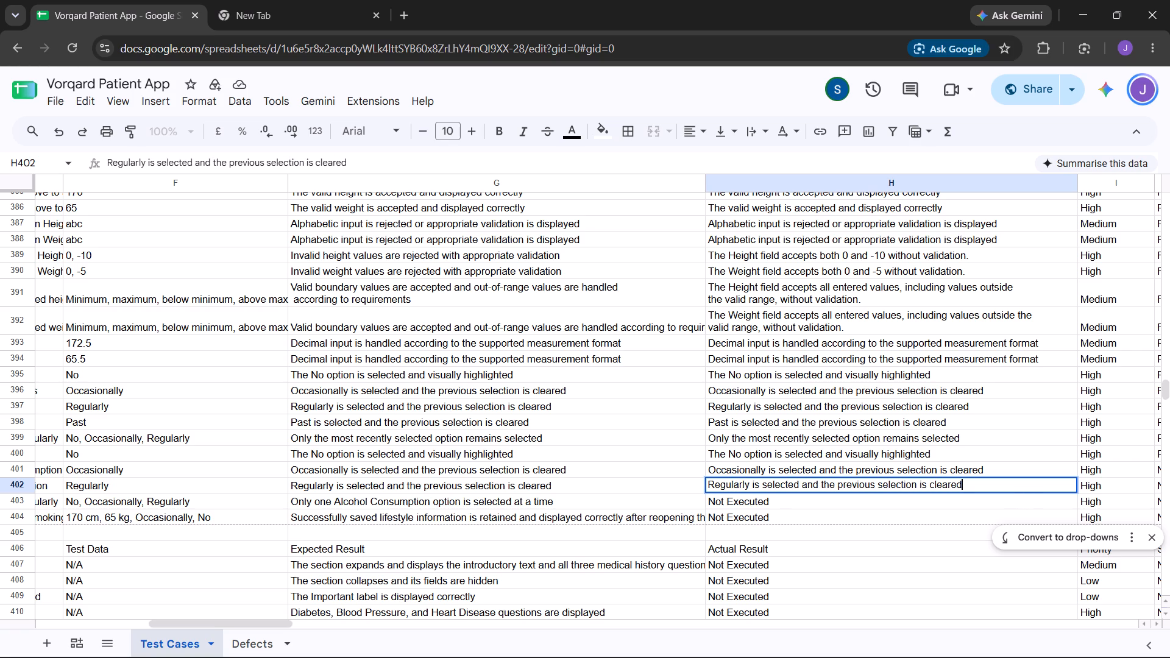
scroll(1002, 480, left, 2)
scroll(1123, 492, left, 1)
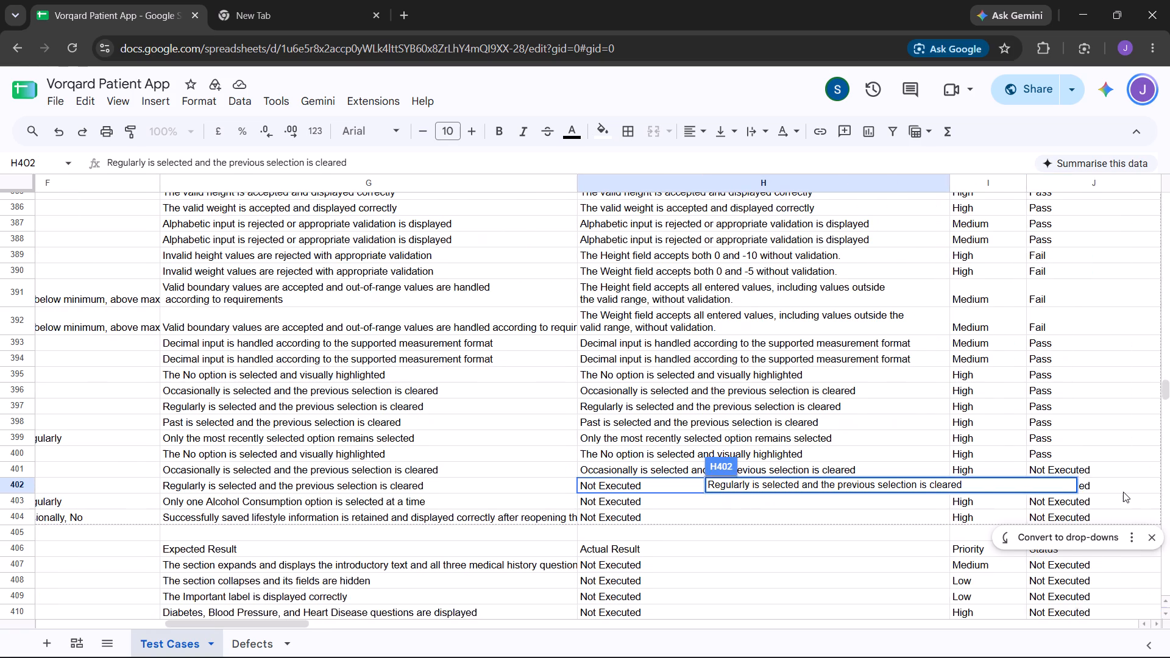
scroll(1123, 492, left, 1)
key(Return)
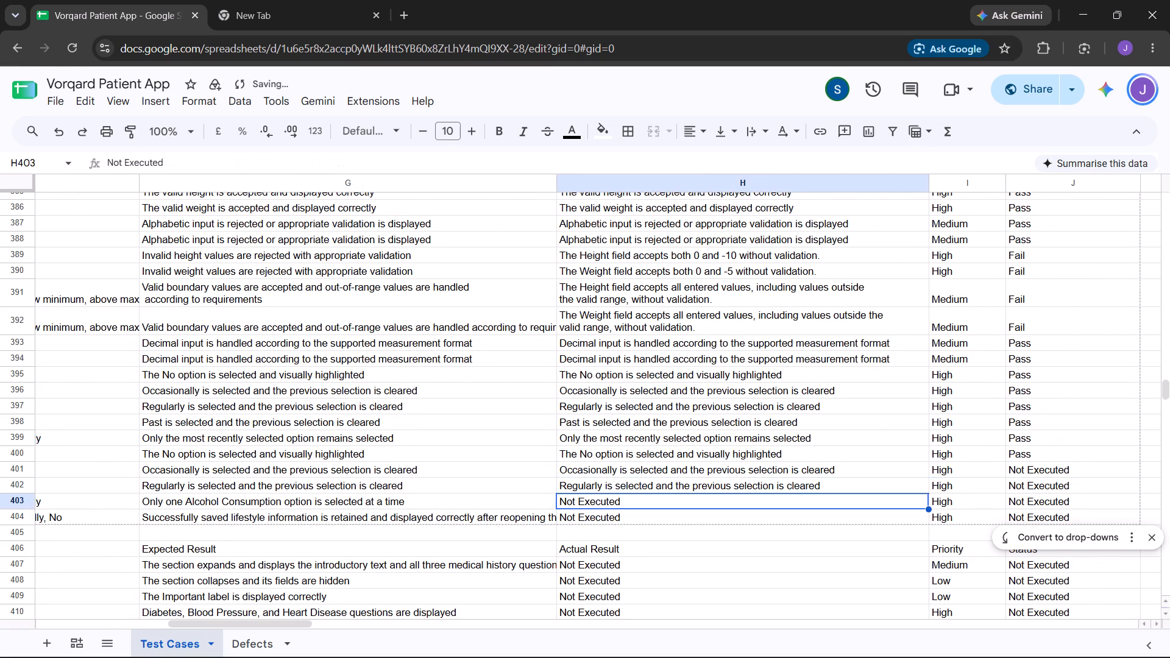
Set the Status of the Regularly alcohol consumption test case in row 402 to Pass.
click(1075, 481)
double_click(1075, 481)
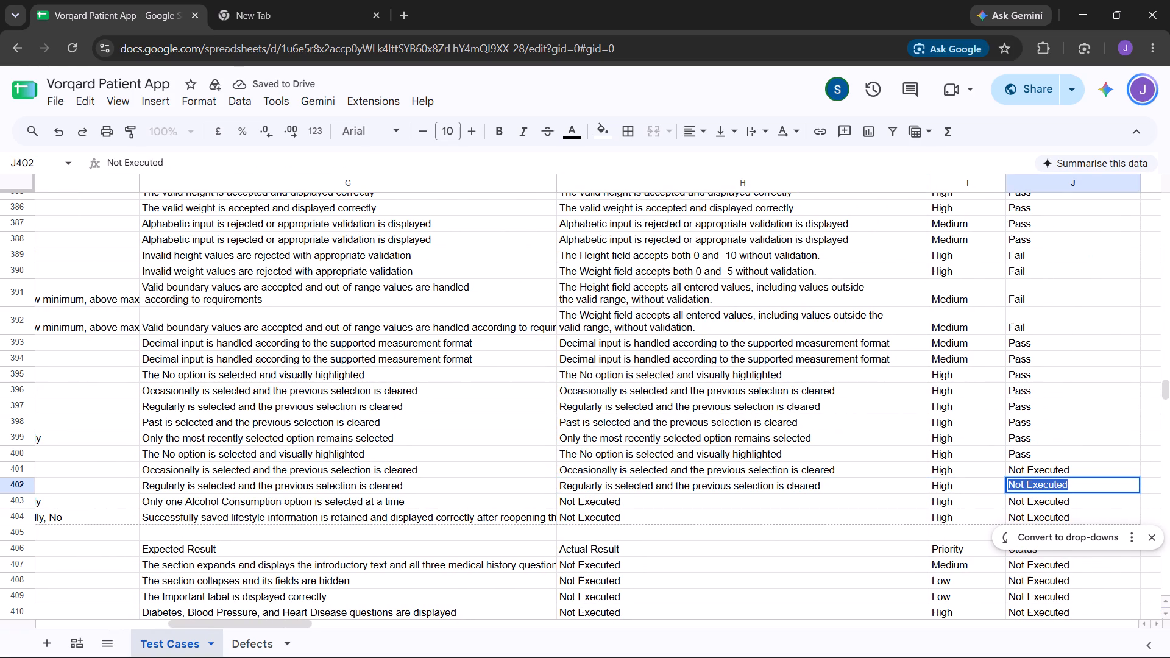
key(BackSpace)
key(p)
key(Return)
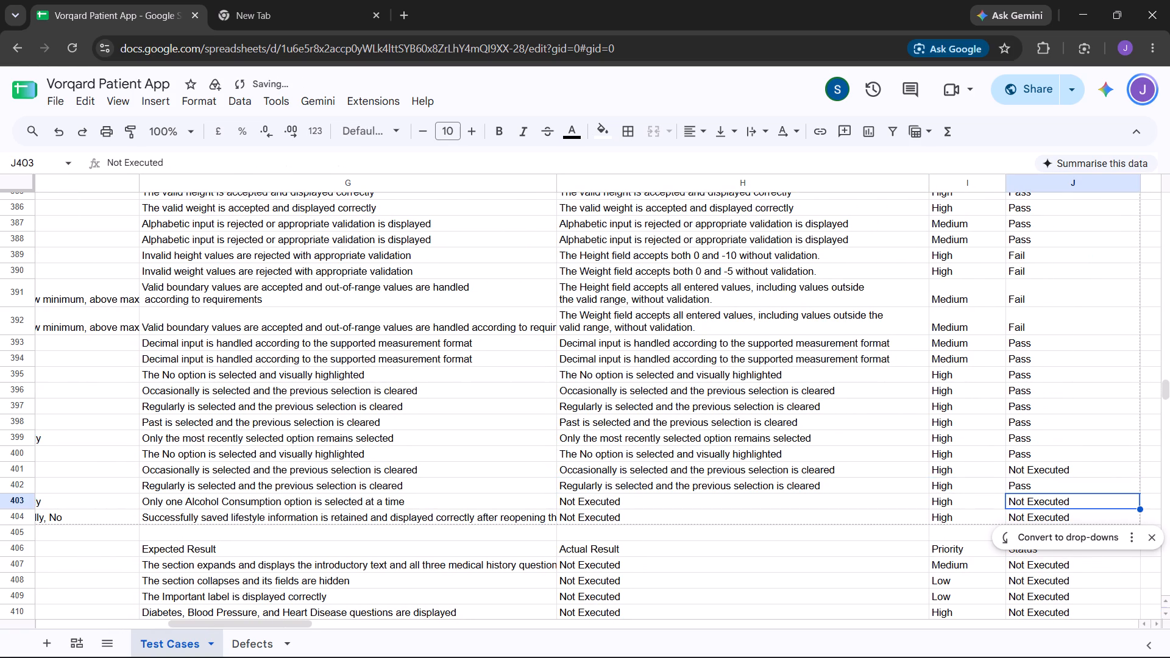
Set the Status of the Occasionally alcohol consumption test case in row 401 to Pass.
double_click(1090, 466)
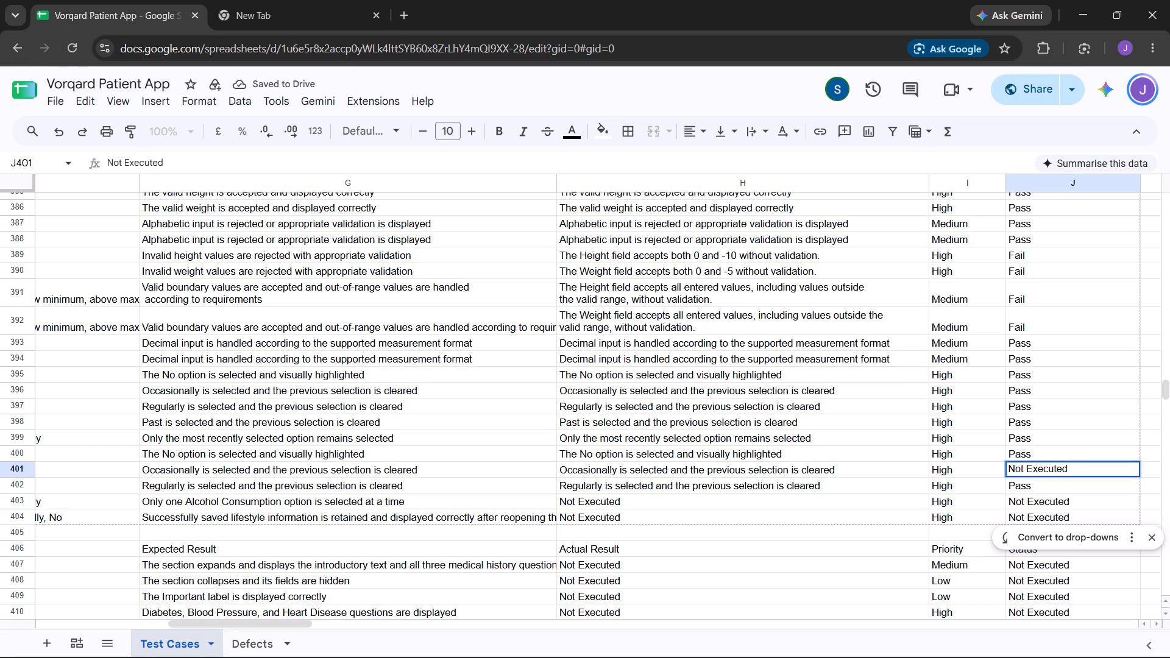
key(ctrl+a)
key(BackSpace)
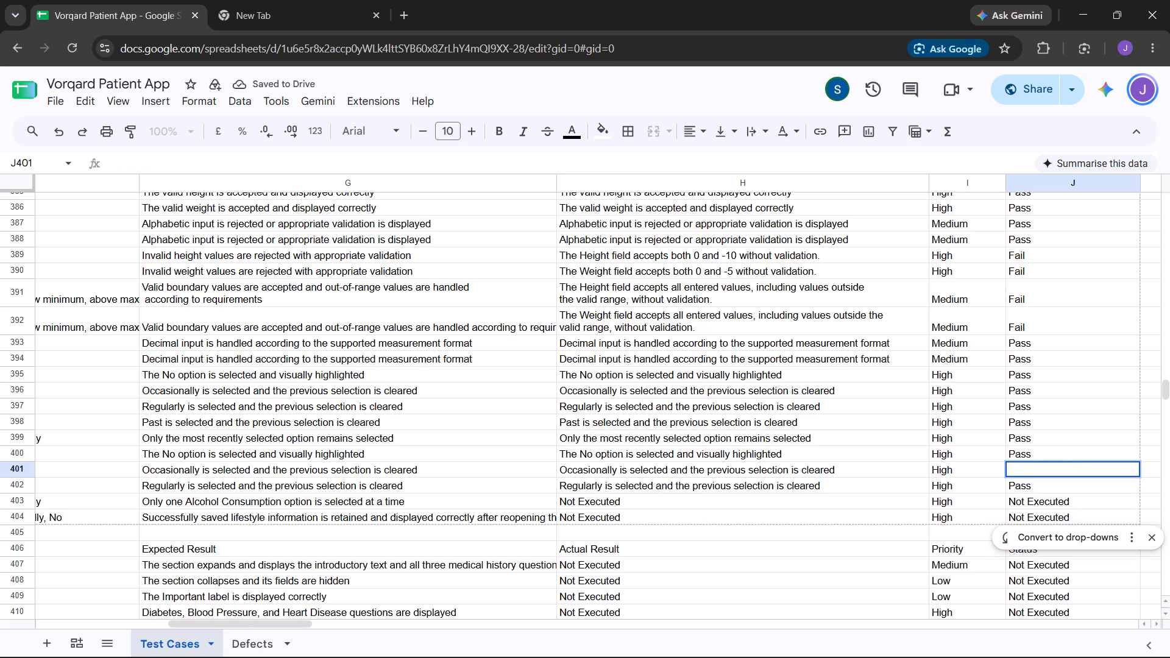
key(p)
key(Return)
Review the steps, test data and expected results of the unexecuted lifestyle test cases in rows 403 and 404.
scroll(736, 495, right, 1)
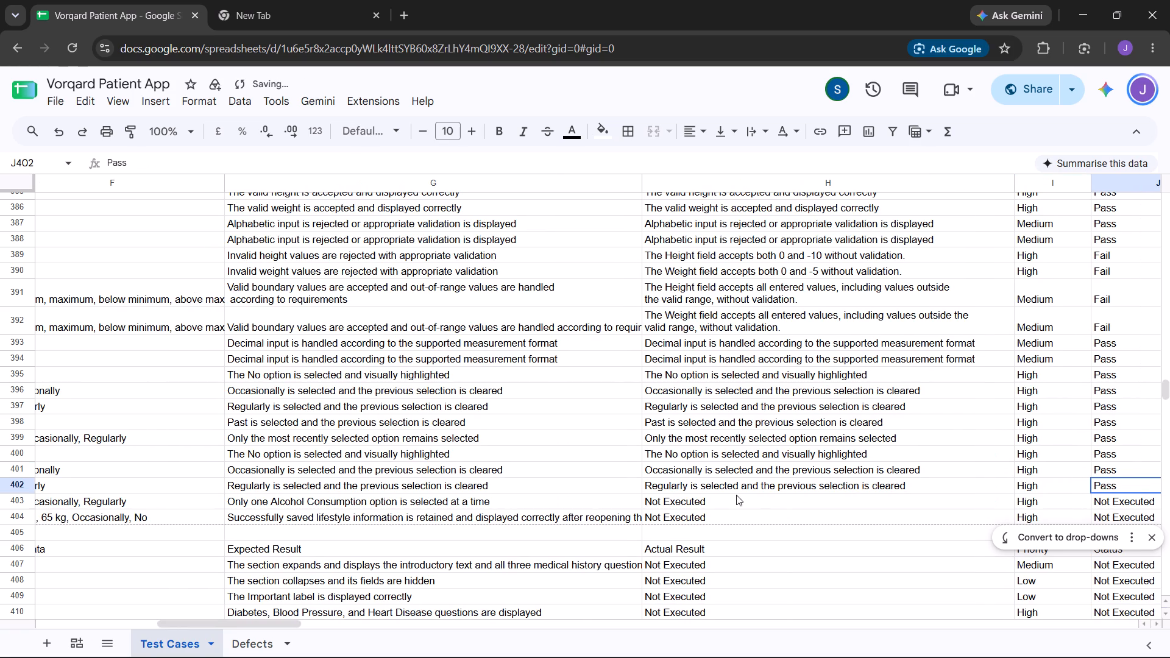
scroll(736, 495, right, 1)
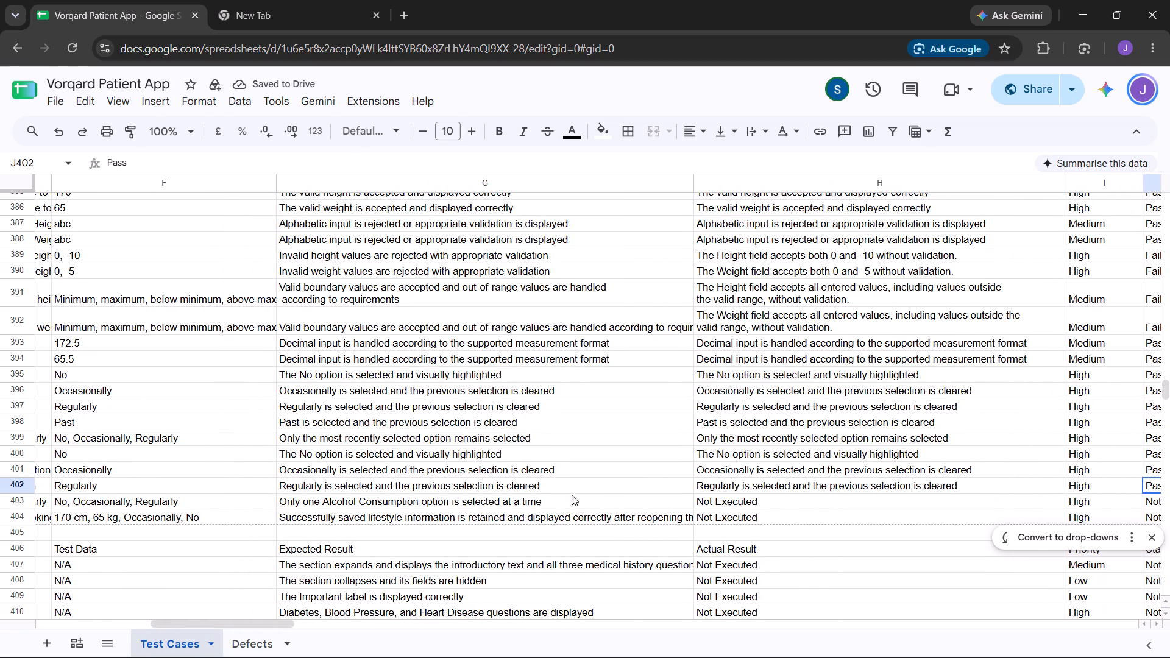
scroll(505, 497, right, 2)
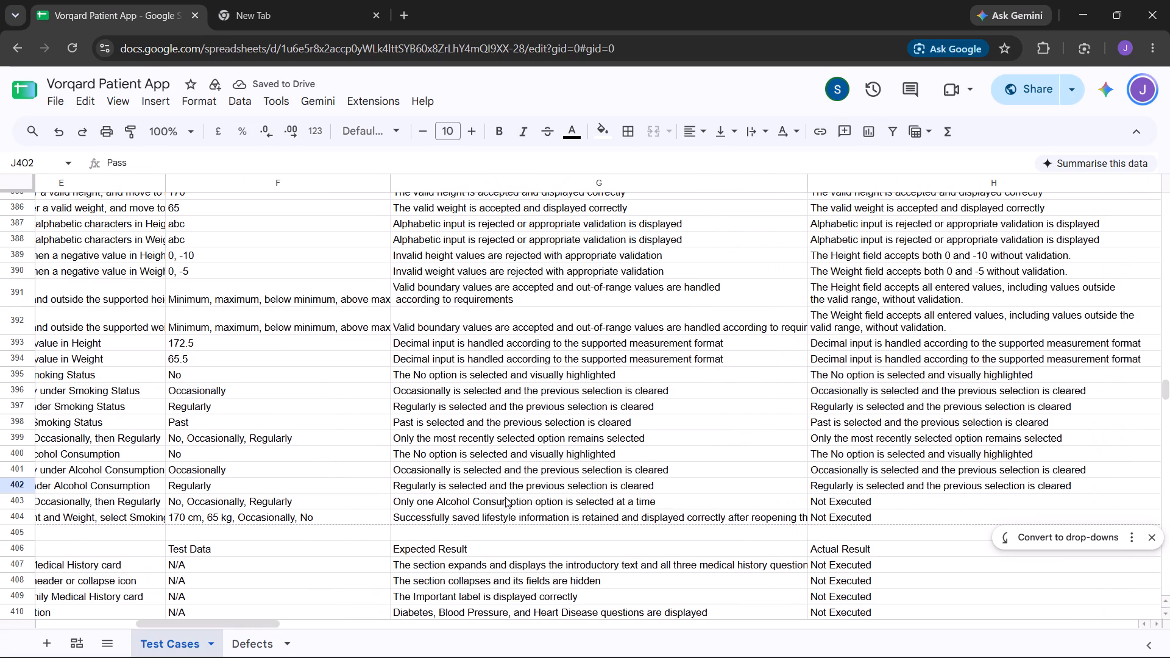
scroll(518, 497, right, 1)
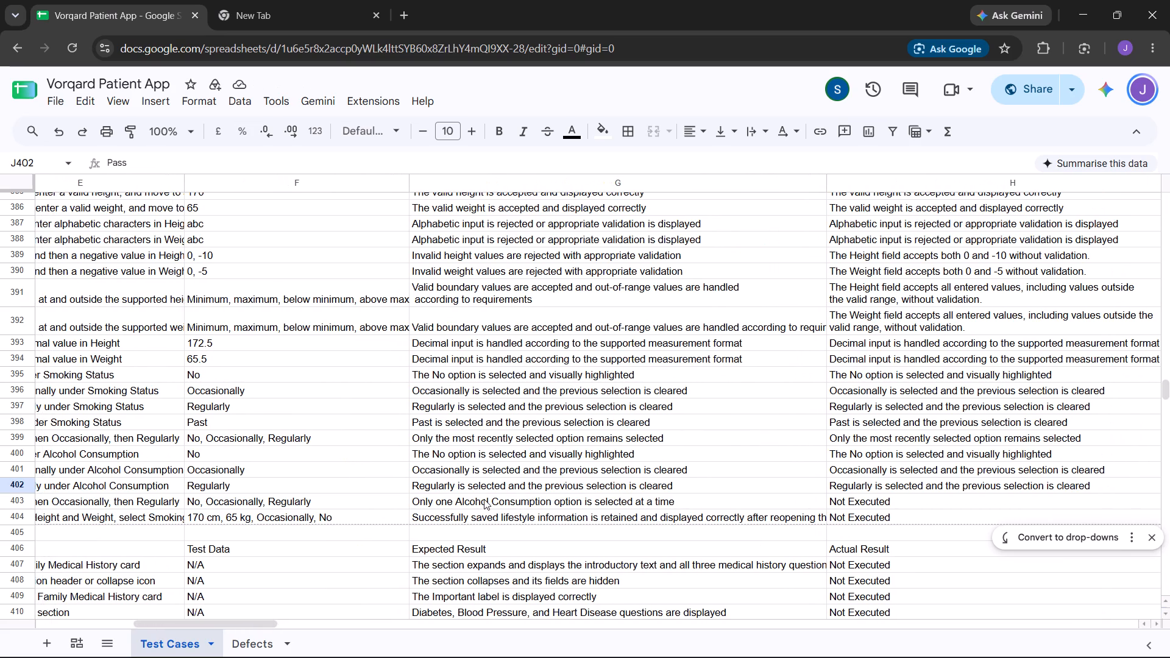
scroll(484, 499, right, 1)
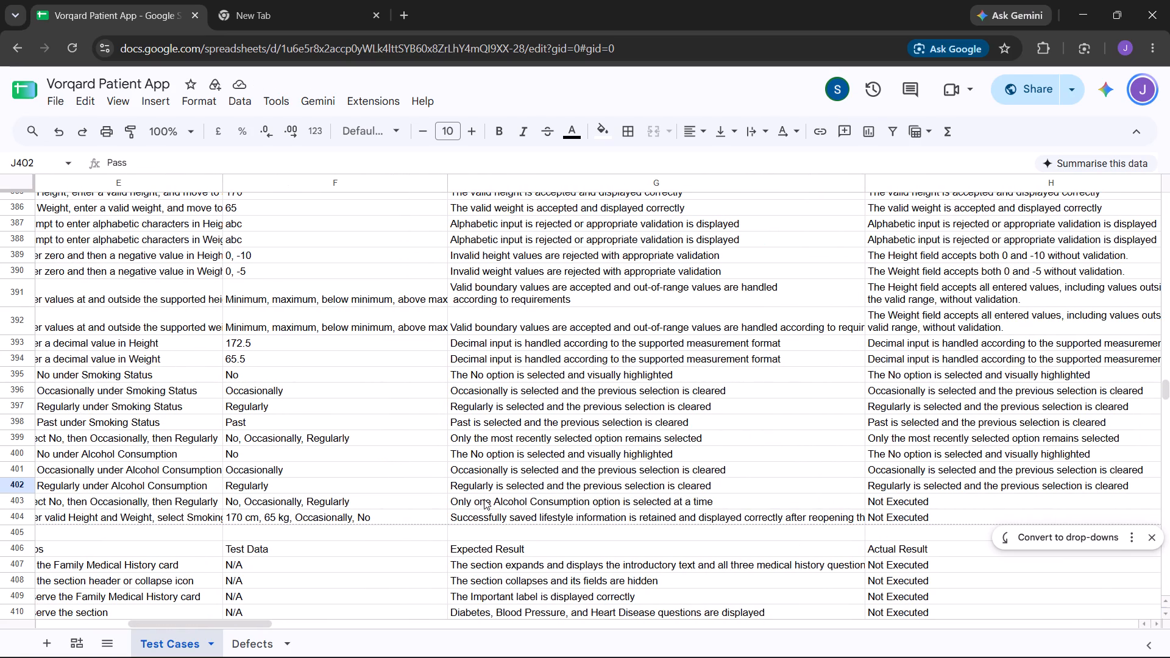
scroll(484, 499, right, 3)
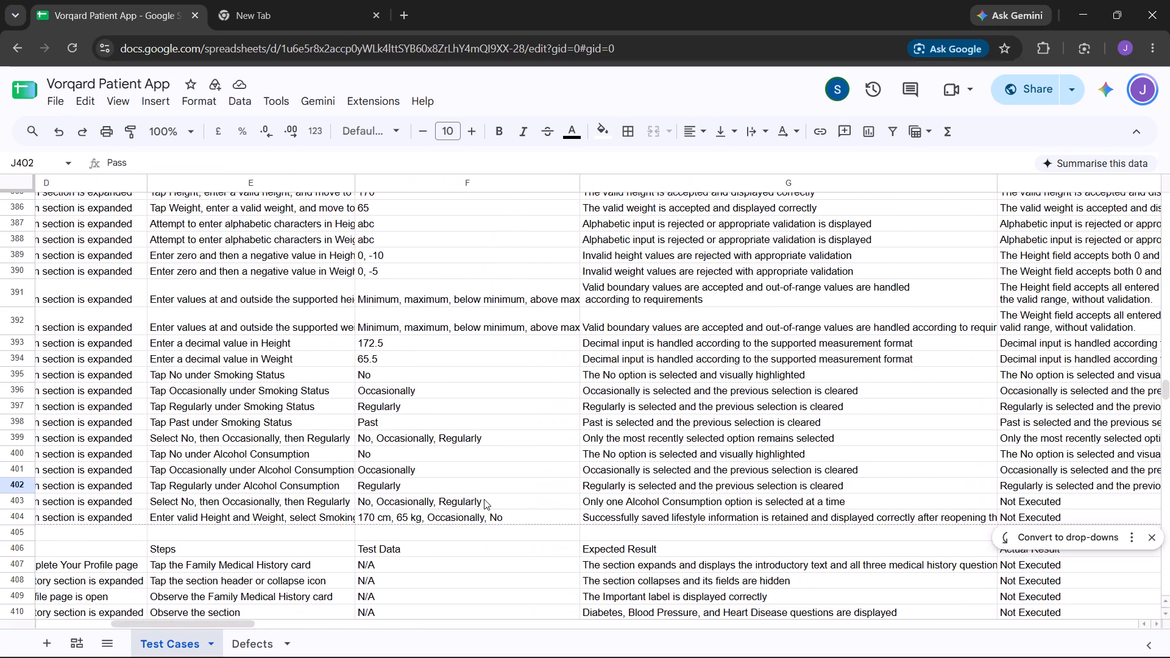
scroll(484, 499, left, 1)
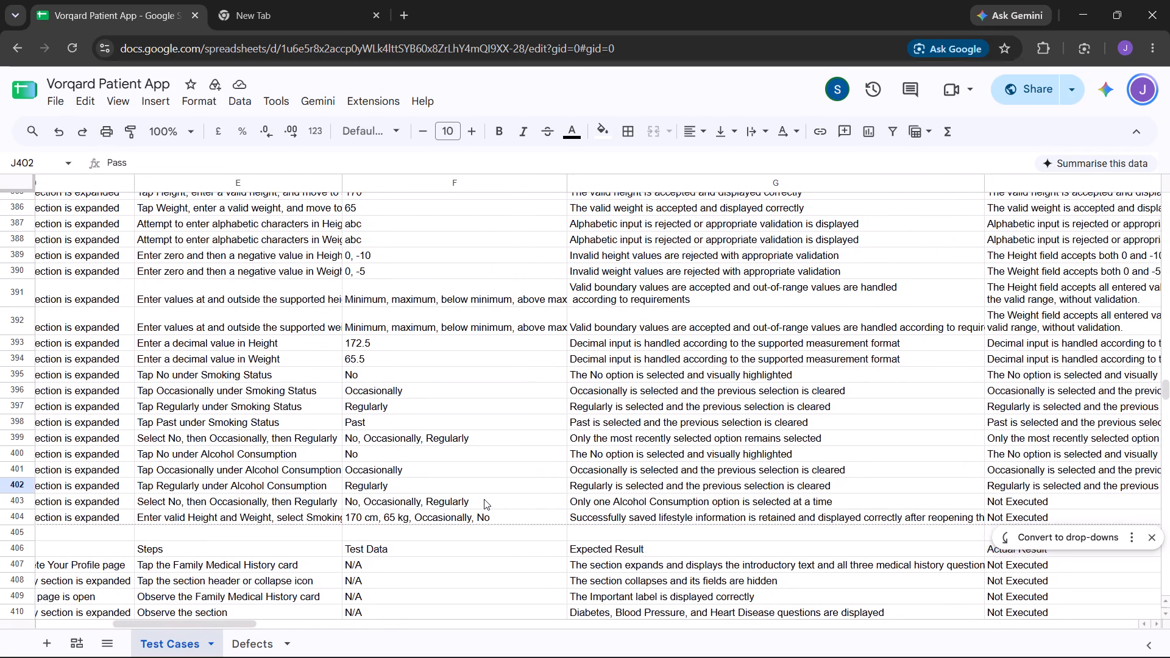
scroll(484, 499, left, 1)
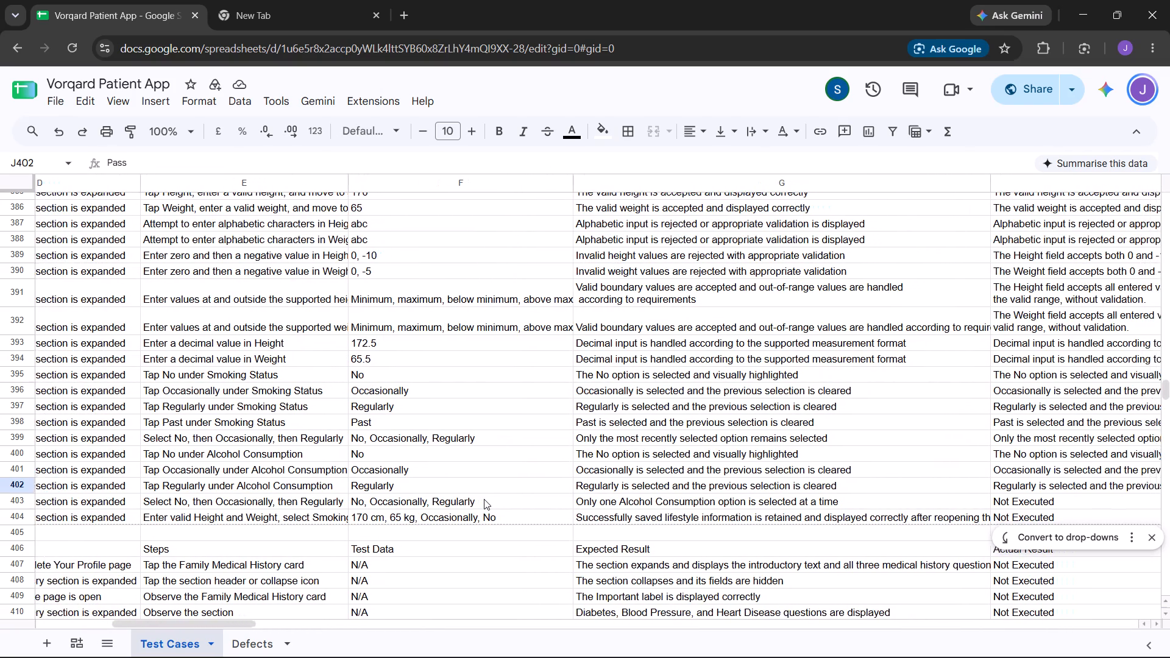
scroll(484, 499, left, 1)
scroll(484, 499, down, 2)
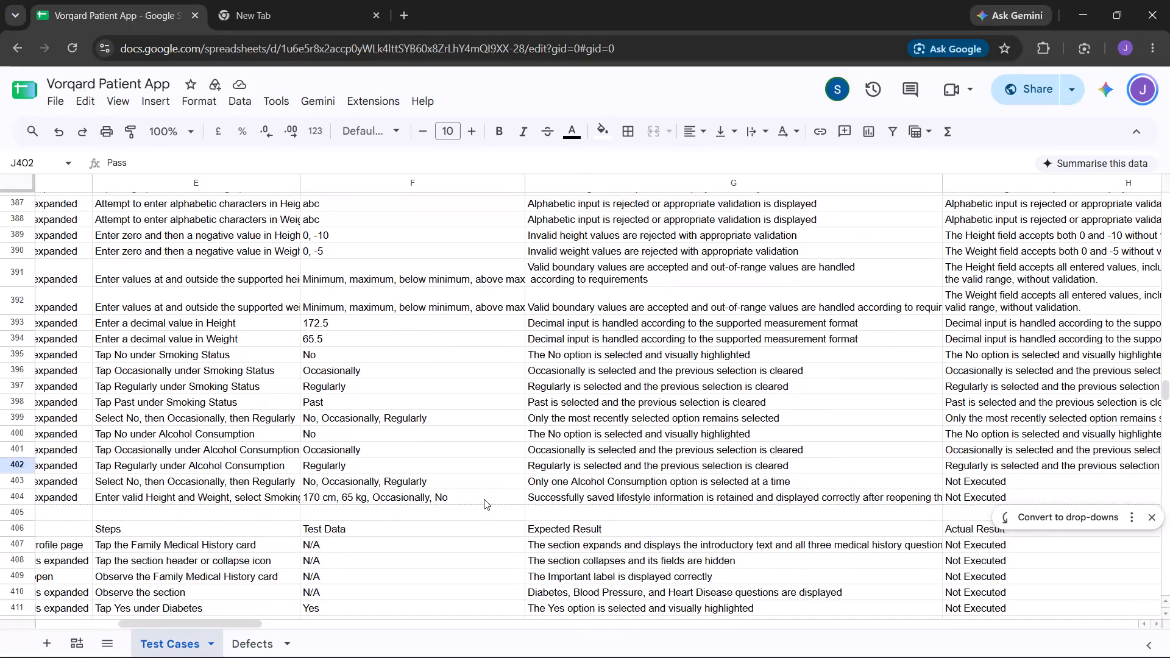
scroll(484, 499, right, 1)
scroll(485, 459, up, 1)
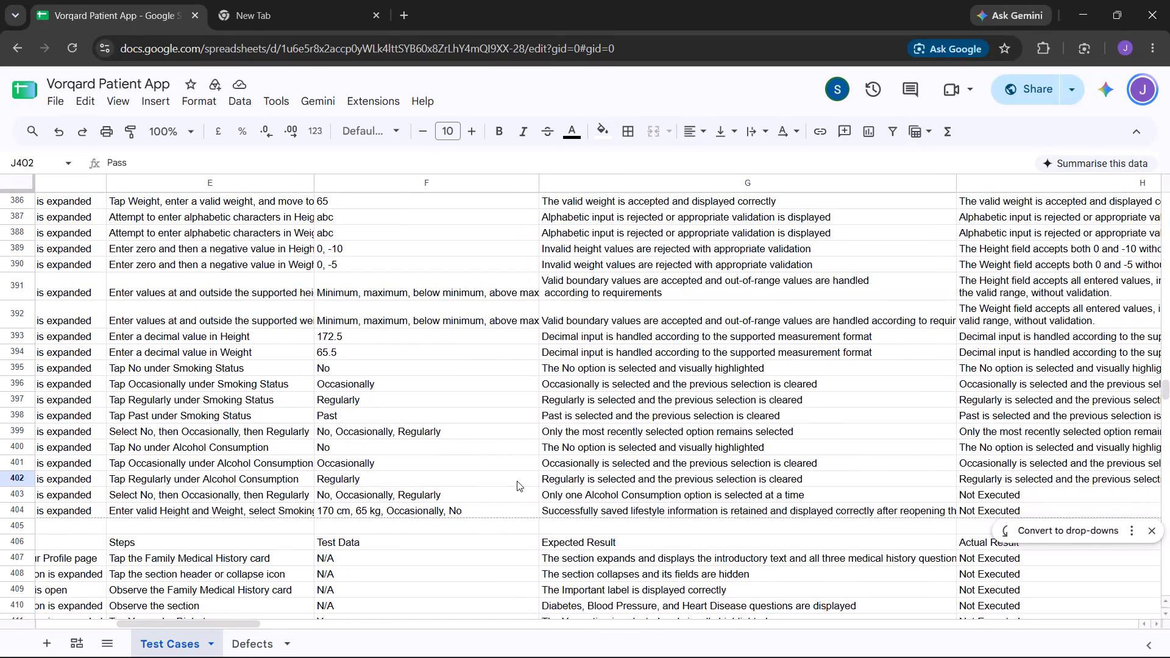
scroll(517, 481, left, 1)
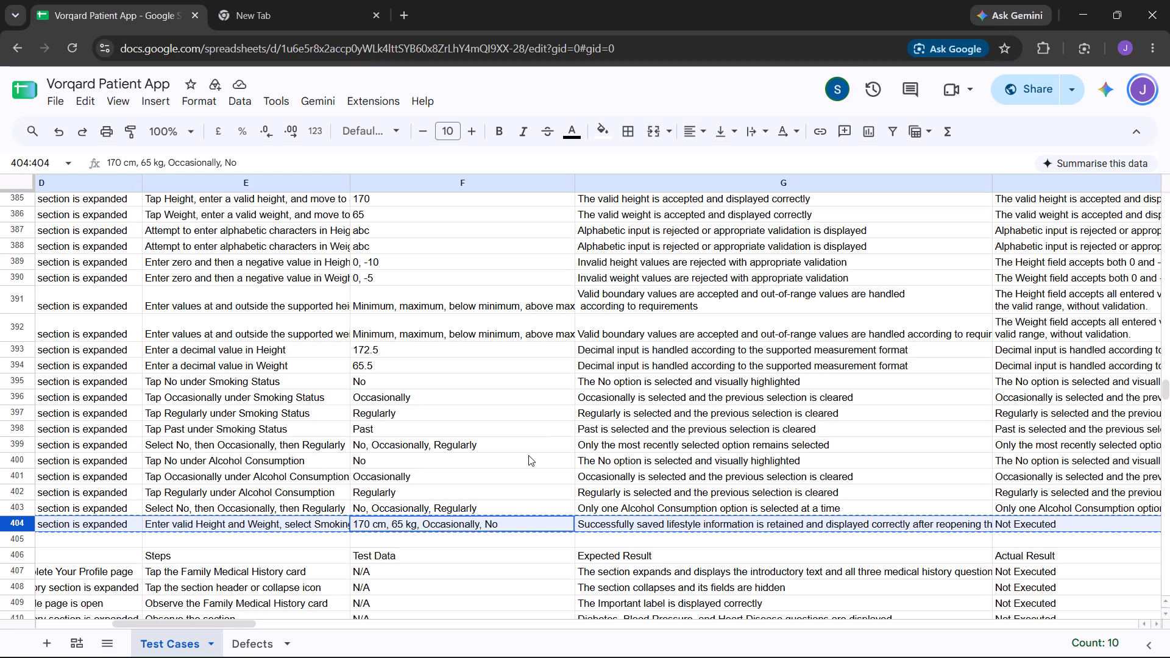
Copy the Expected Result text in G404, and in that cell break it onto a second line before "after reopening the profile".
scroll(706, 492, left, 1)
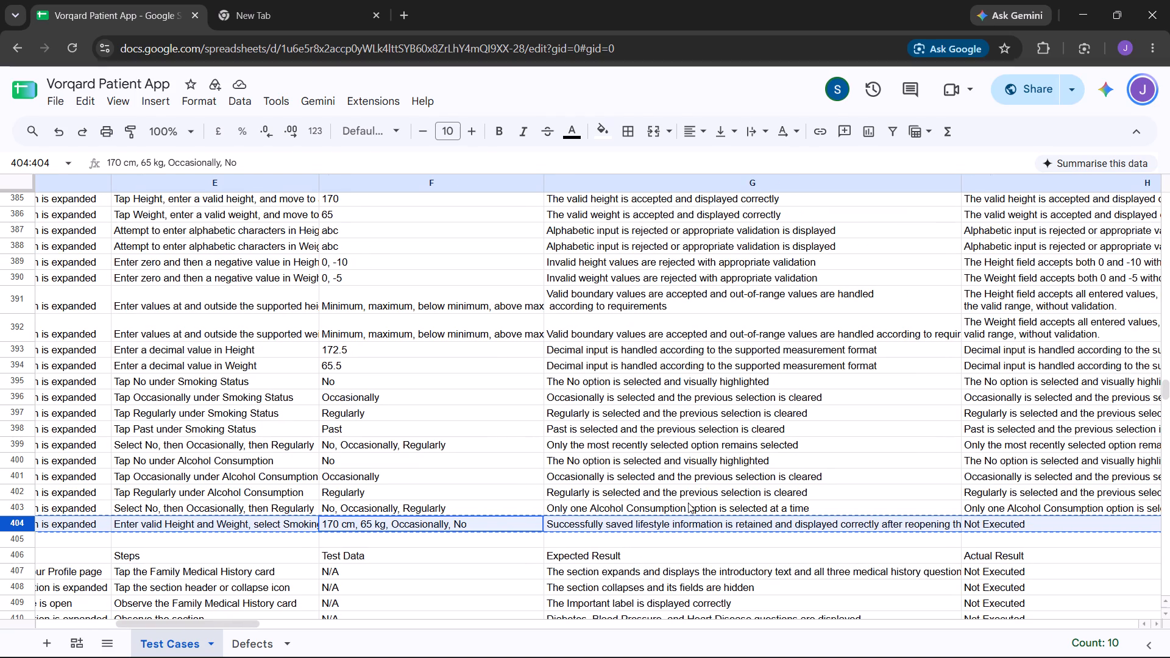
click(672, 523)
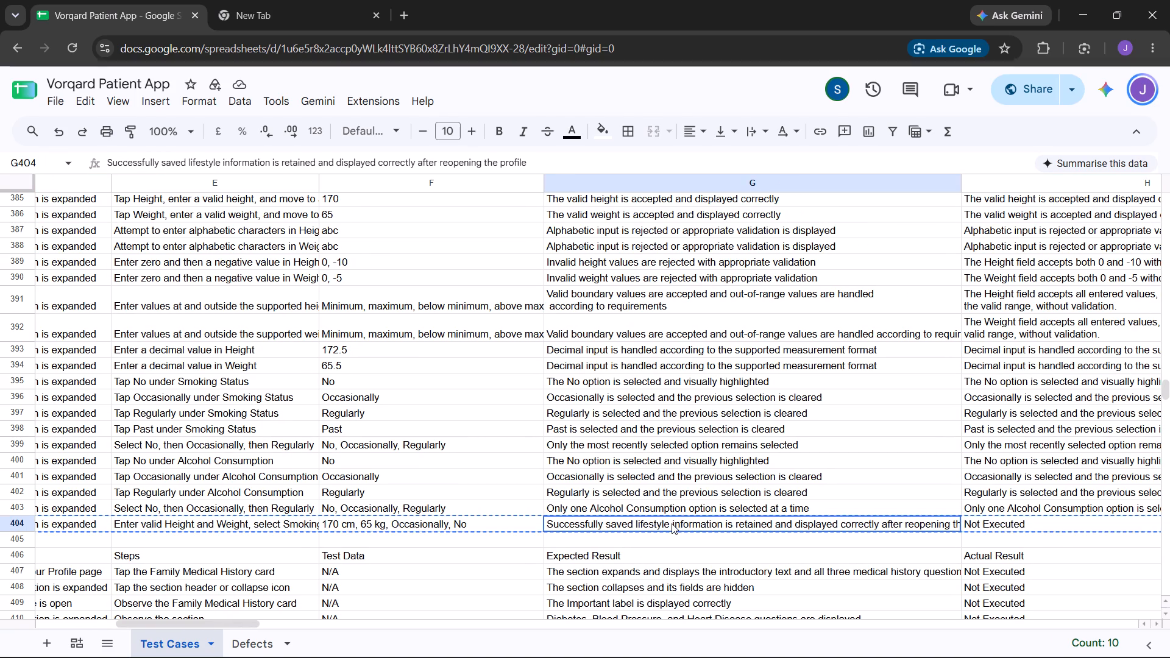
double_click(672, 523)
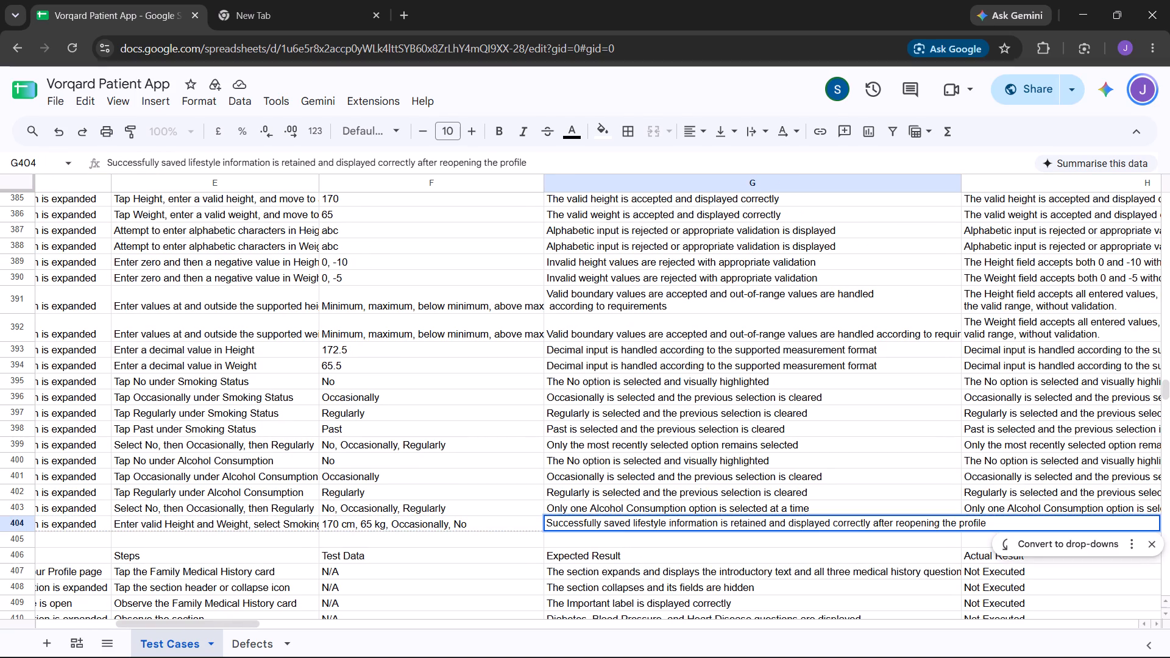
key(ctrl+a)
key(ctrl+c)
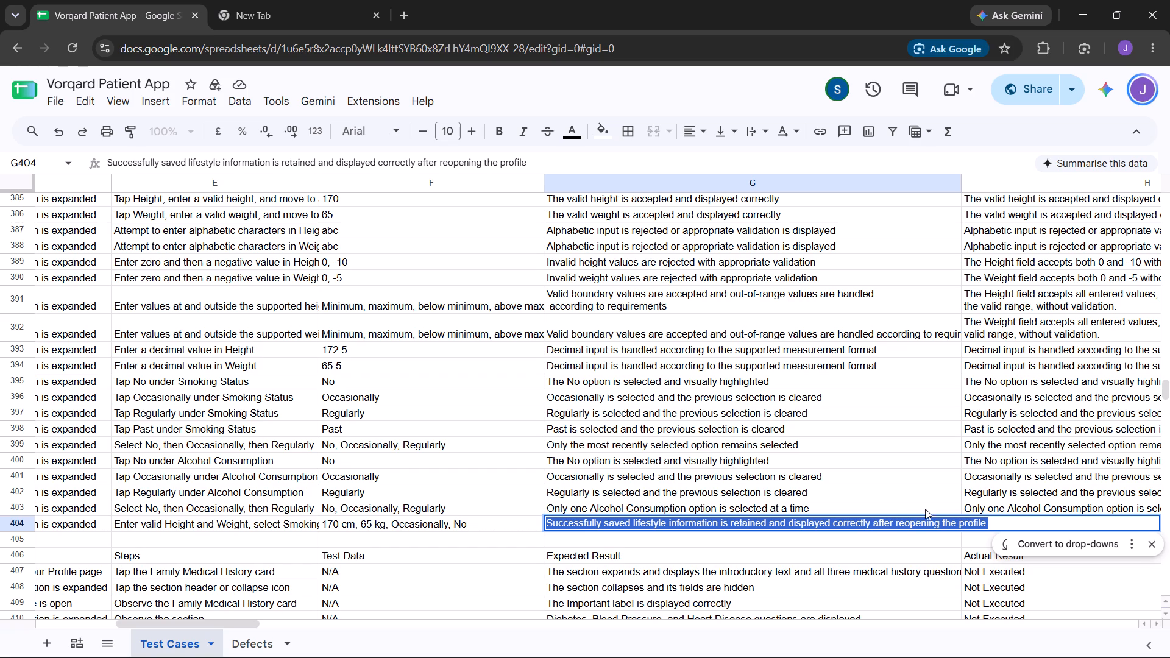
click(874, 518)
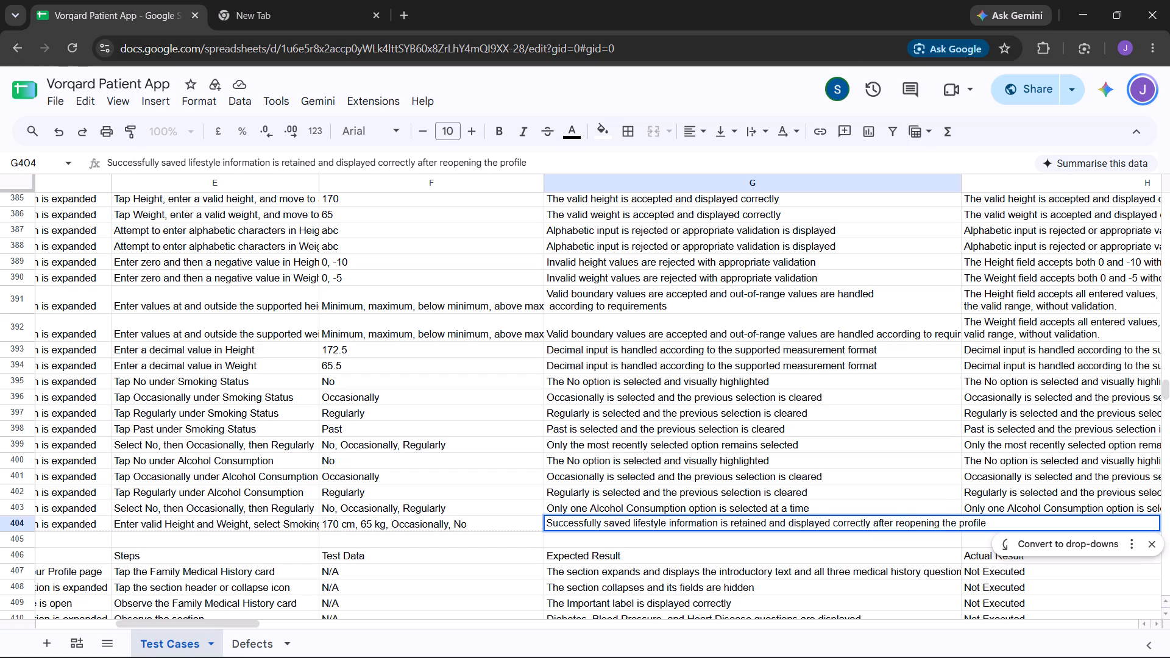
key(ctrl+Return)
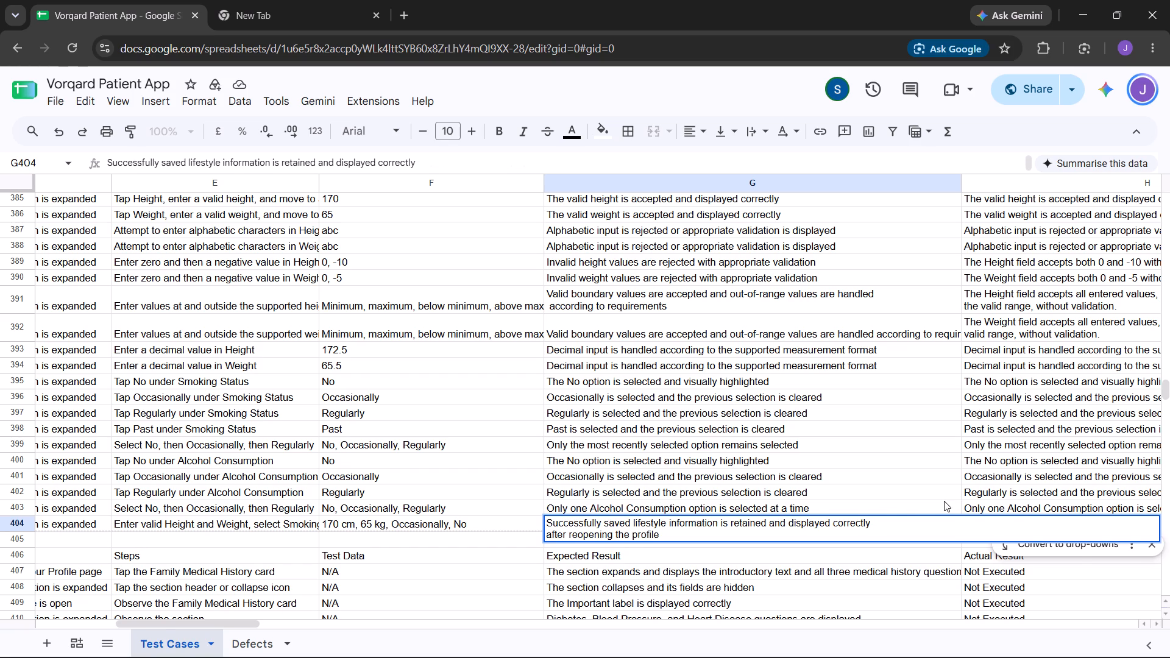
click(944, 501)
Replace the Actual Result in H404 with the copied Expected Result, with a line break before "after reopening the profile".
double_click(1018, 529)
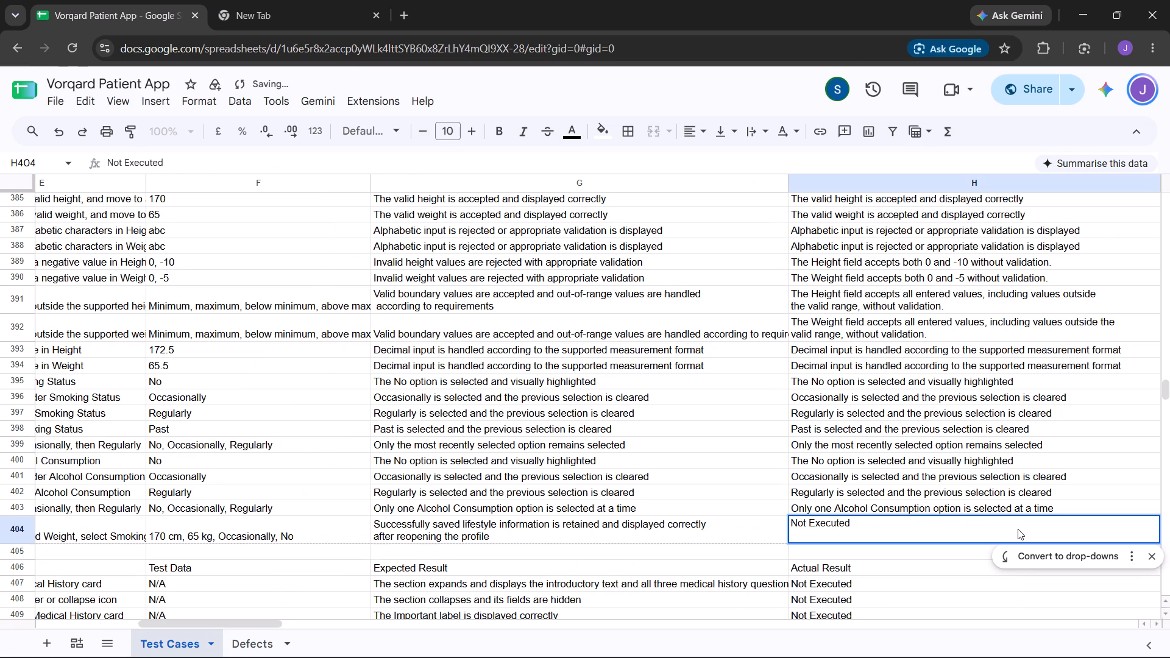
key(ctrl+a)
key(ctrl+v)
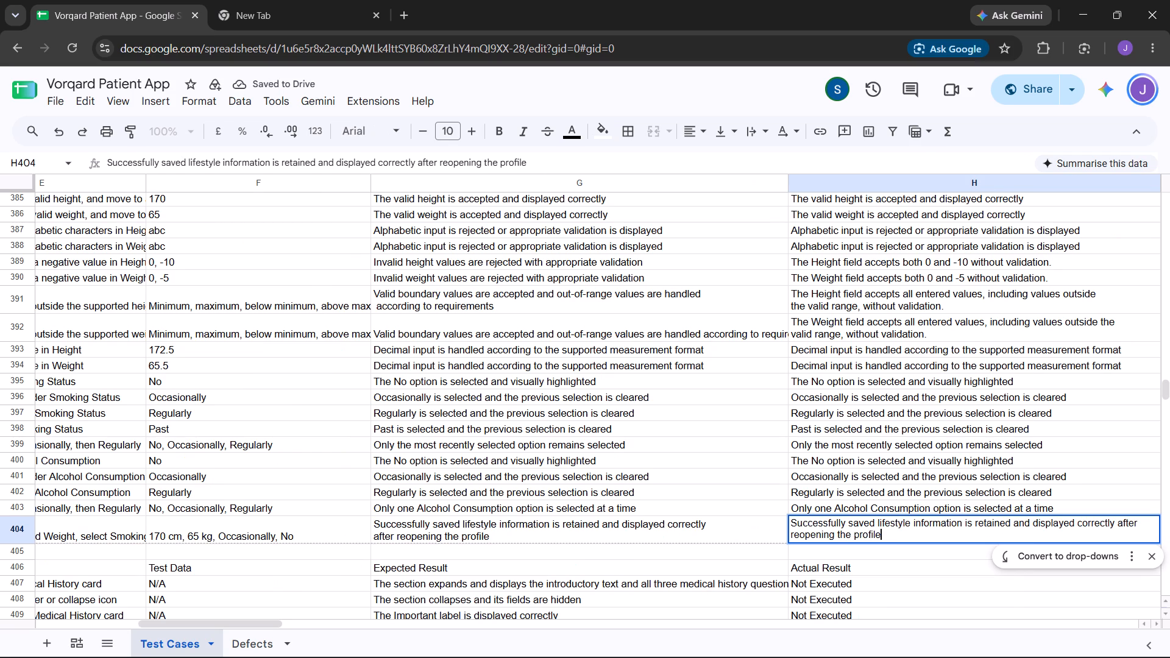
click(1119, 526)
key(ctrl+Return)
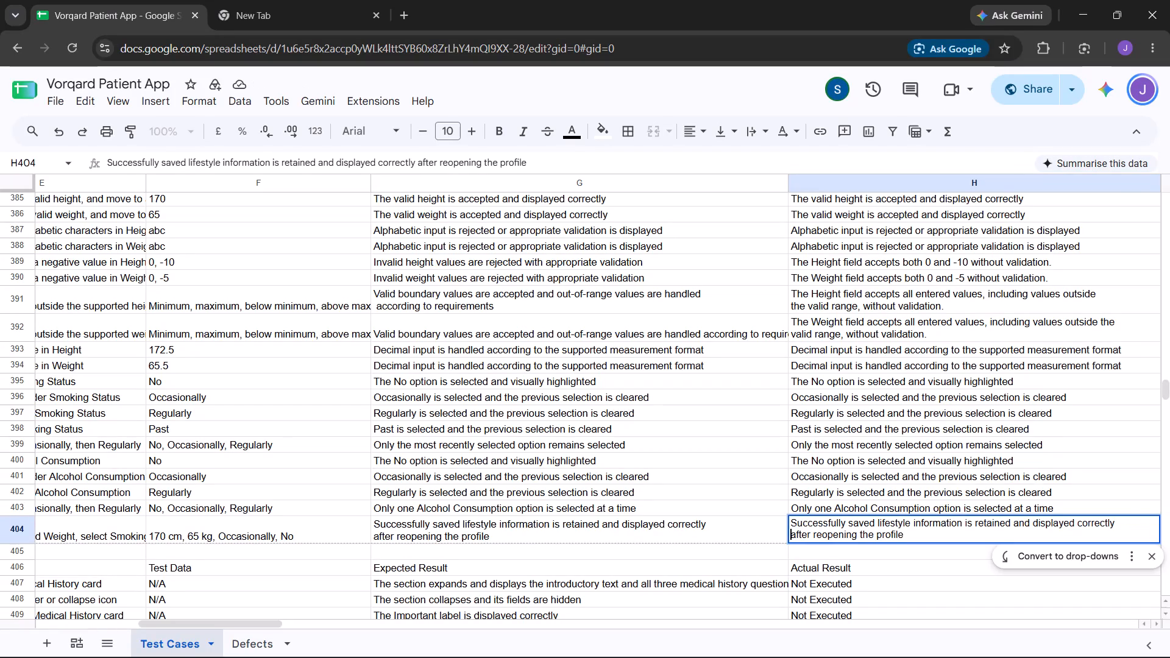
scroll(854, 518, left, 3)
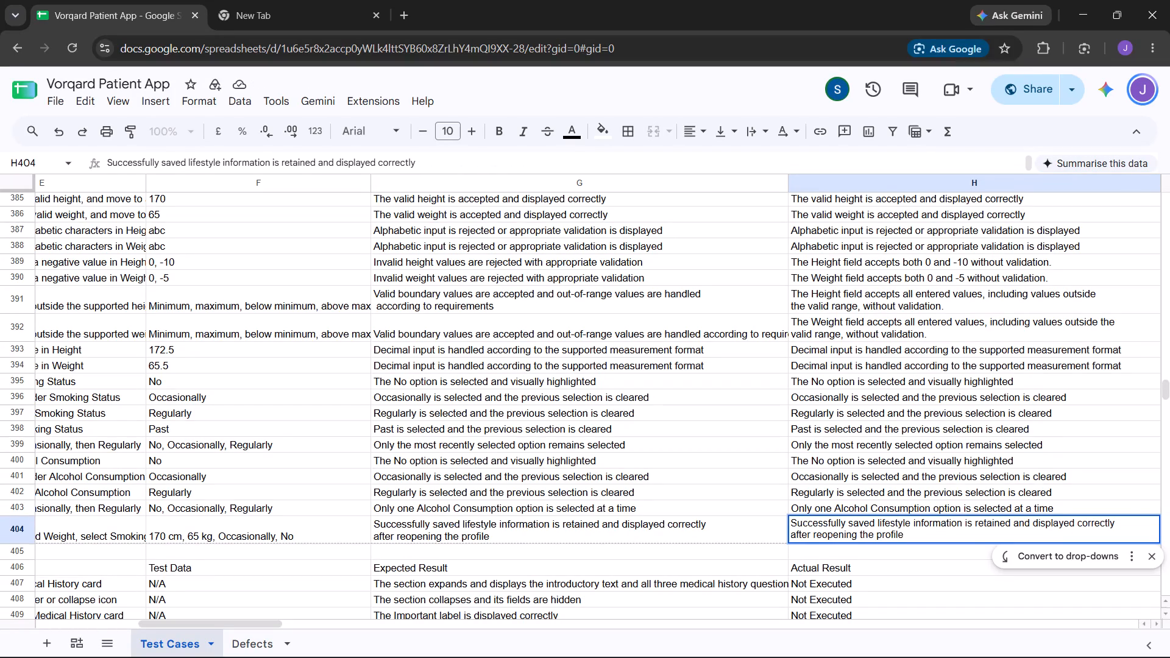
key(Return)
Set the Status of the lifestyle persistence test case in row 404 to Pass.
scroll(844, 546, left, 2)
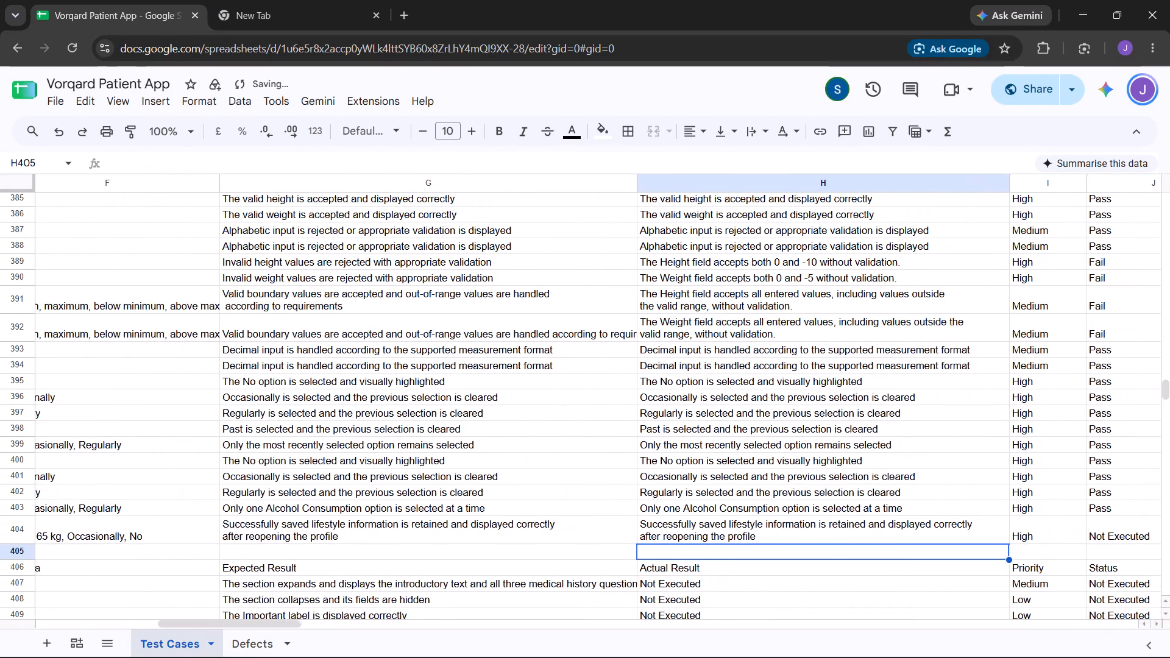
scroll(844, 546, left, 2)
double_click(899, 532)
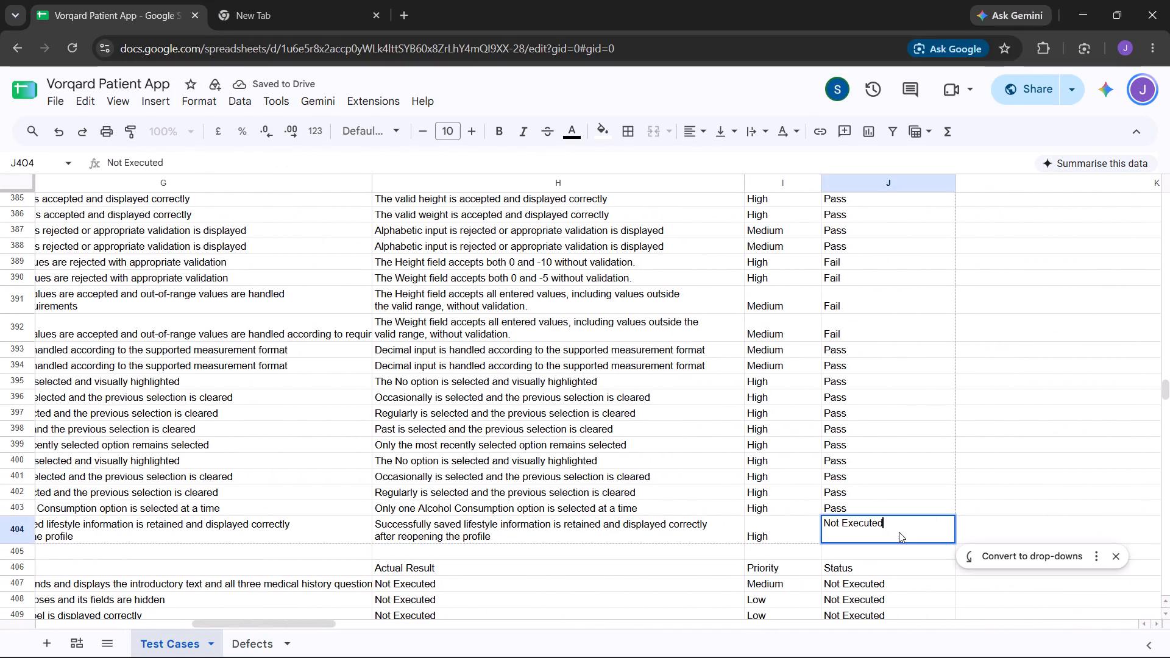
key(BackSpace)
key(BackSpace)
key(BackSpace)
key(BackSpace)
key(BackSpace)
key(BackSpace)
key(BackSpace)
key(BackSpace)
key(BackSpace)
key(BackSpace)
key(BackSpace)
key(BackSpace)
key(BackSpace)
key(BackSpace)
key(BackSpace)
key(BackSpace)
key(BackSpace)
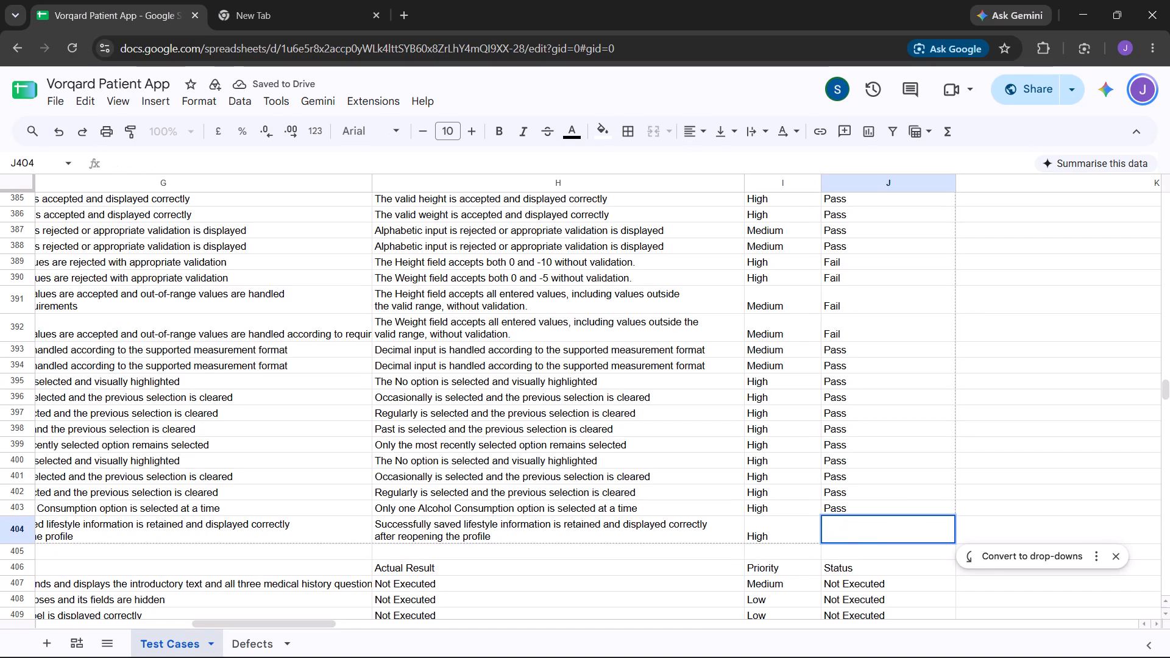
key(a)
text(ss)
click(1026, 528)
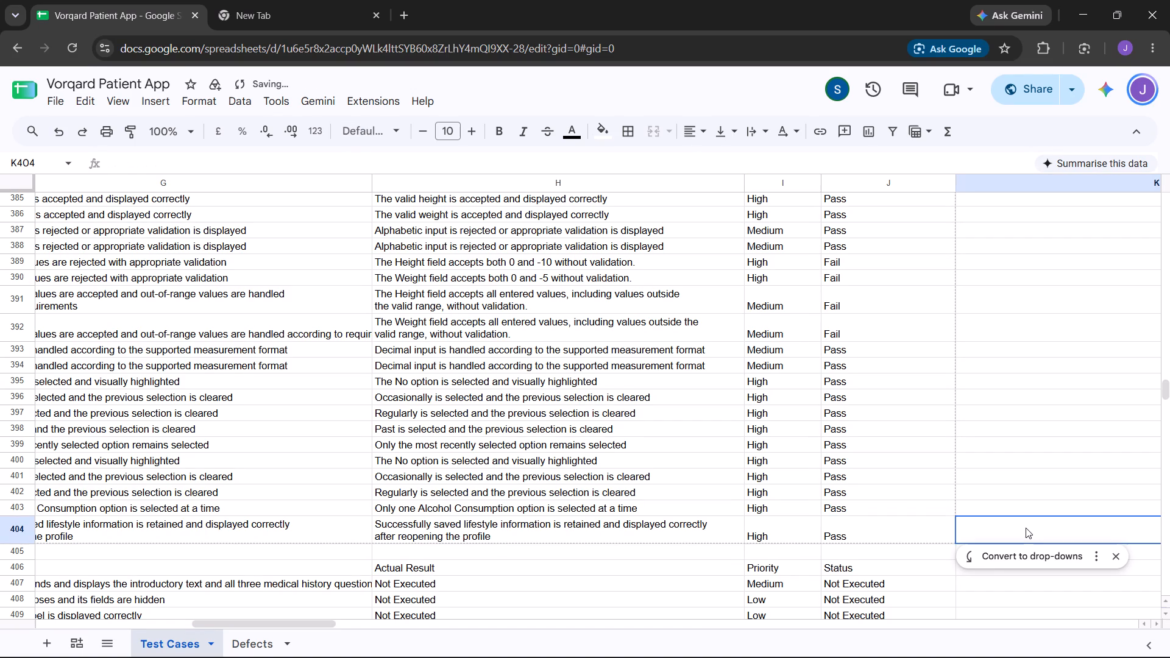
Look over the Family Medical History test cases from row 407 down, including their steps, test data and expected results.
scroll(1026, 528, down, 3)
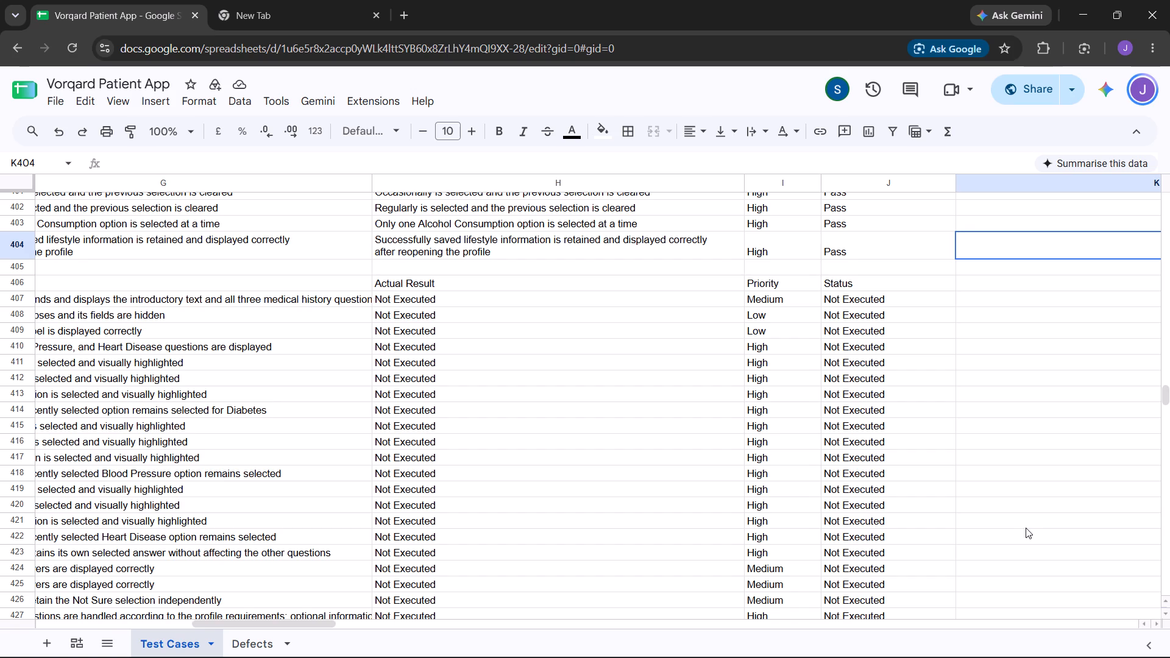
scroll(1088, 522, right, 1)
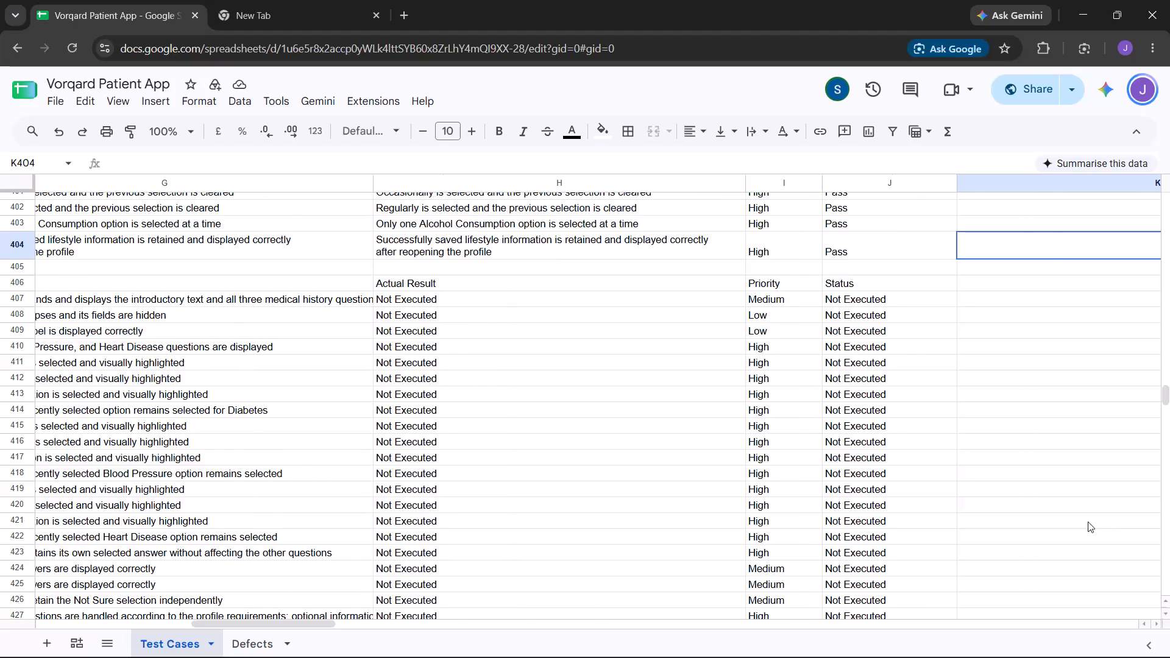
scroll(1088, 522, right, 1)
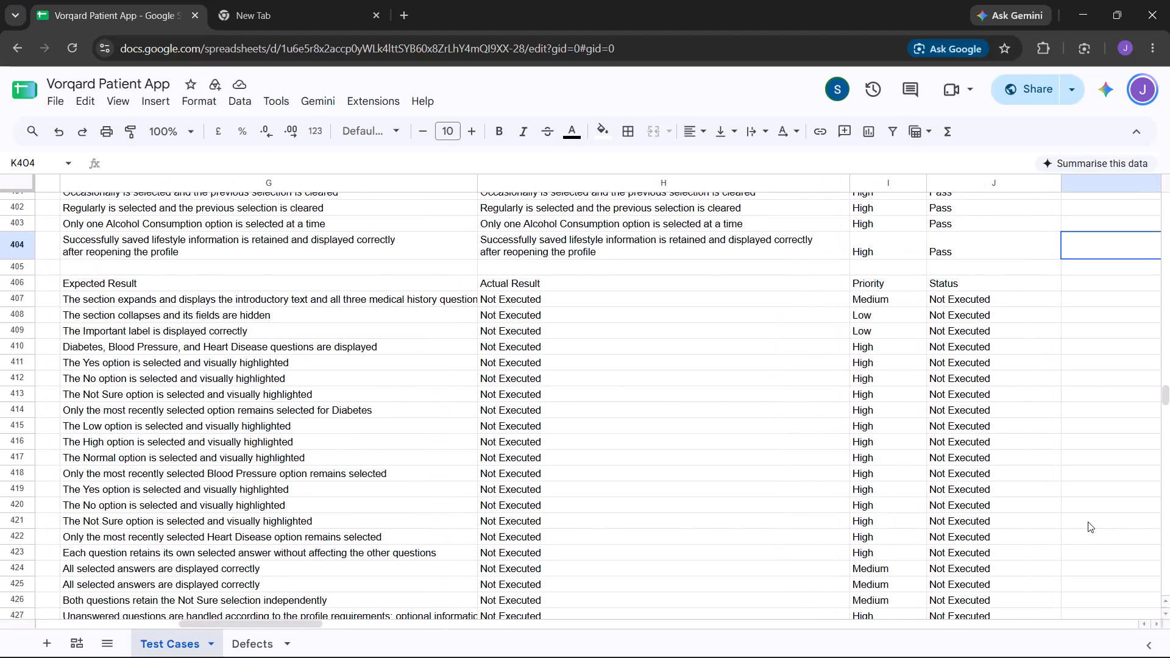
scroll(1088, 522, right, 3)
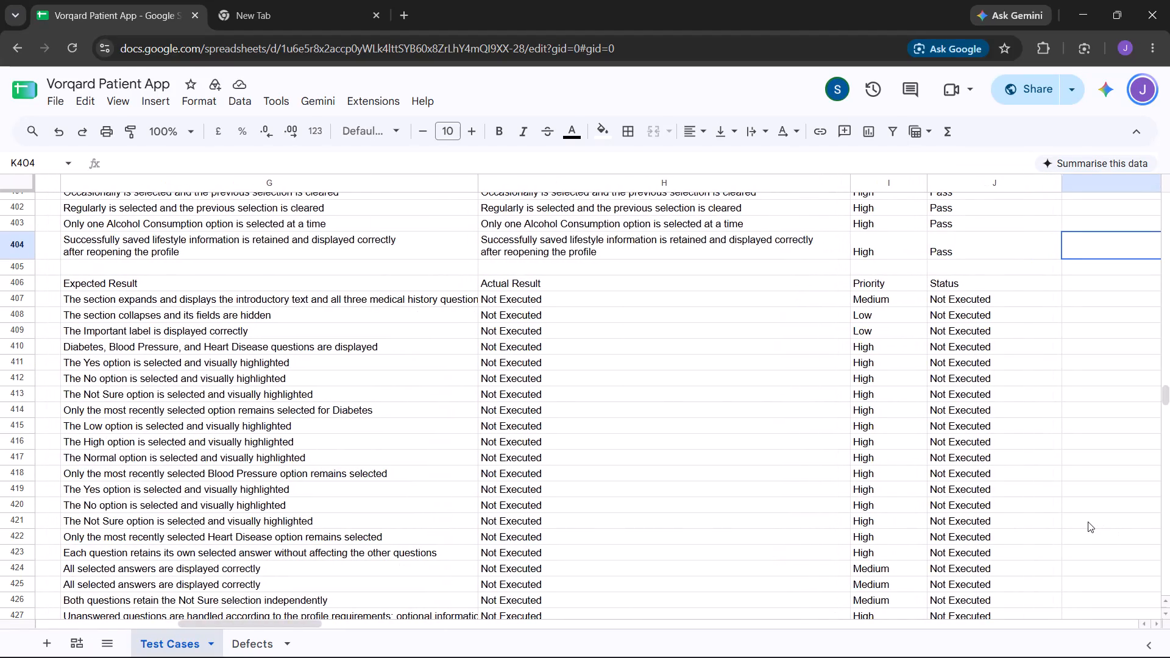
scroll(1088, 522, right, 3)
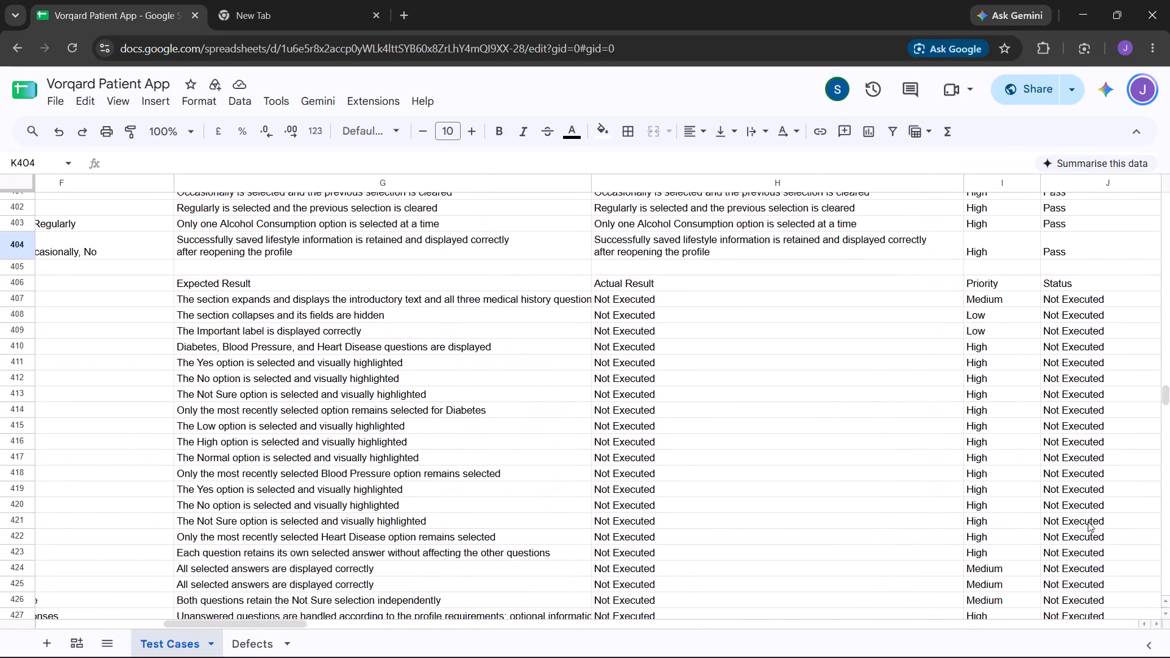
scroll(1088, 522, right, 6)
scroll(841, 490, right, 2)
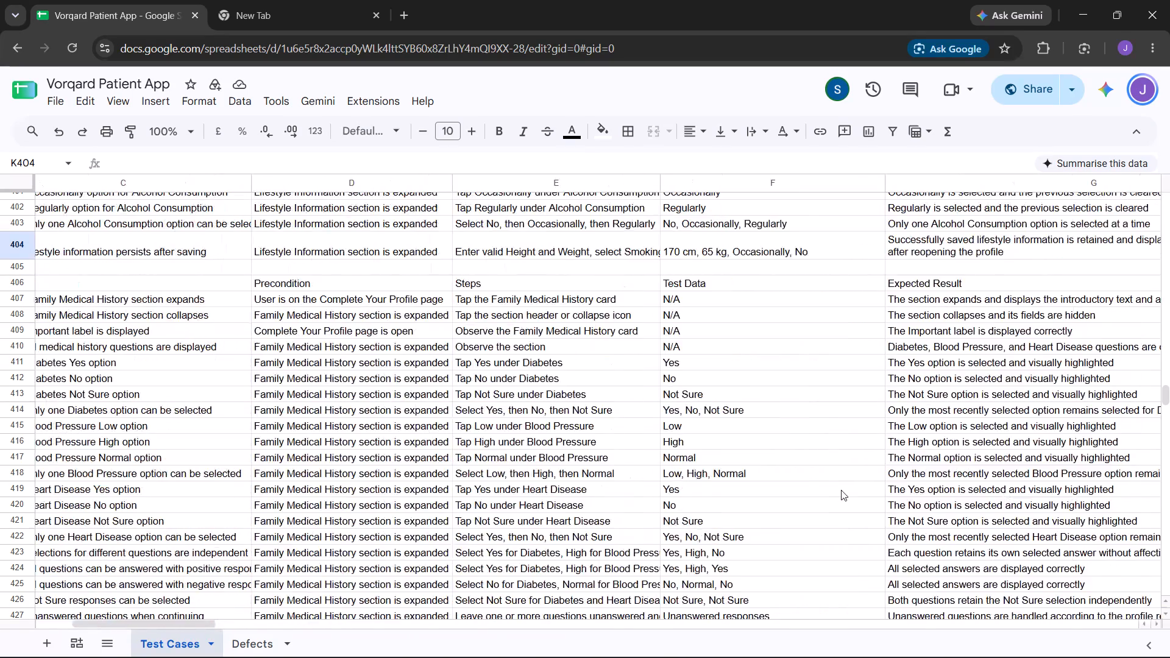
scroll(841, 490, right, 2)
scroll(841, 490, up, 1)
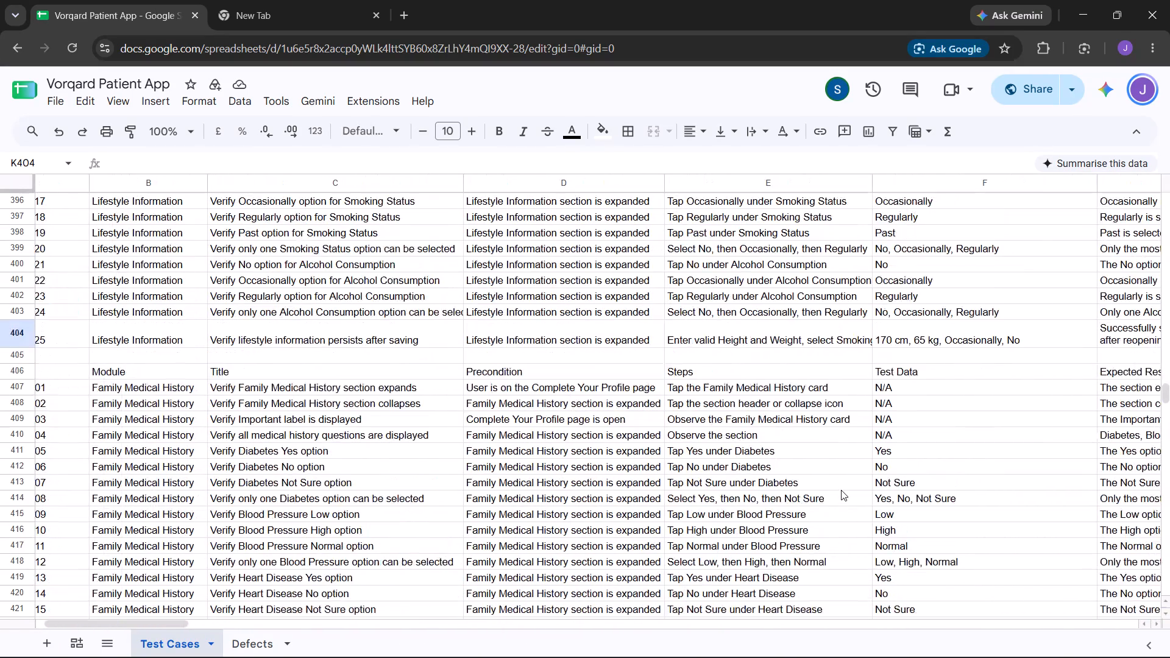
scroll(841, 490, up, 1)
scroll(841, 490, left, 1)
scroll(841, 490, right, 1)
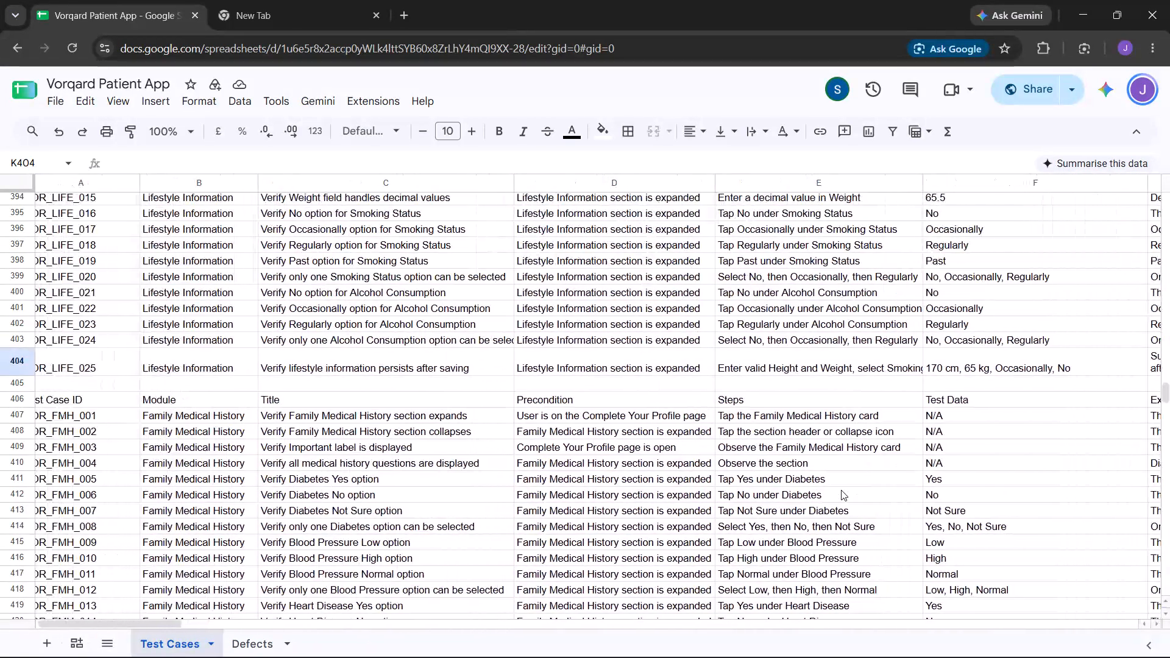
scroll(841, 490, right, 1)
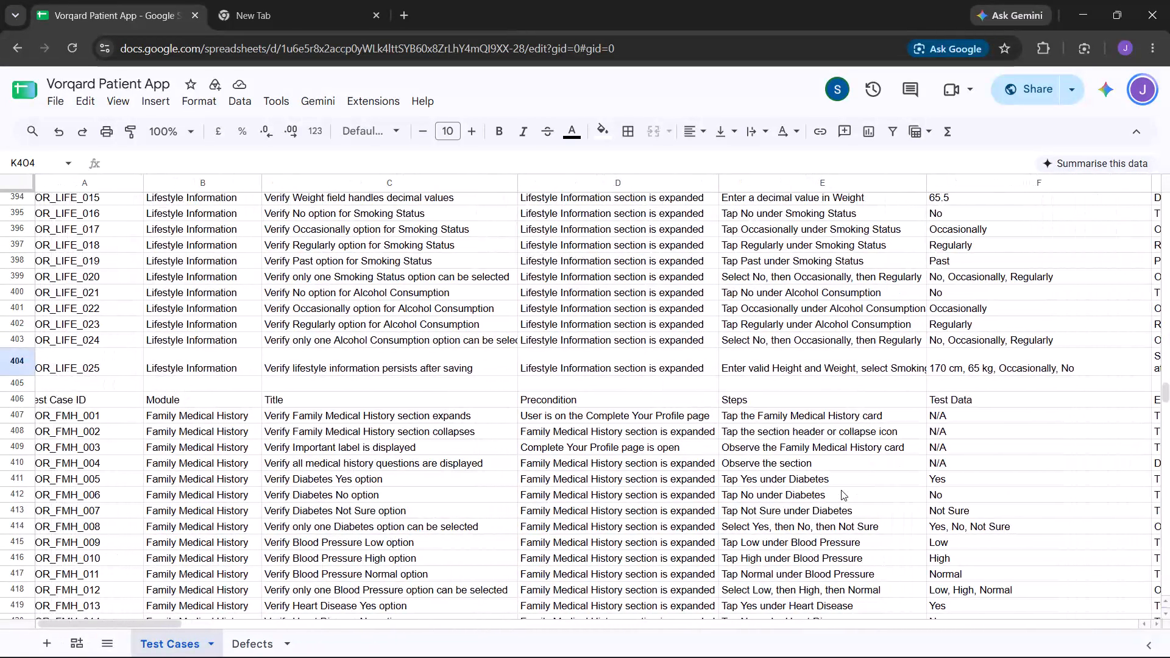
scroll(841, 490, left, 4)
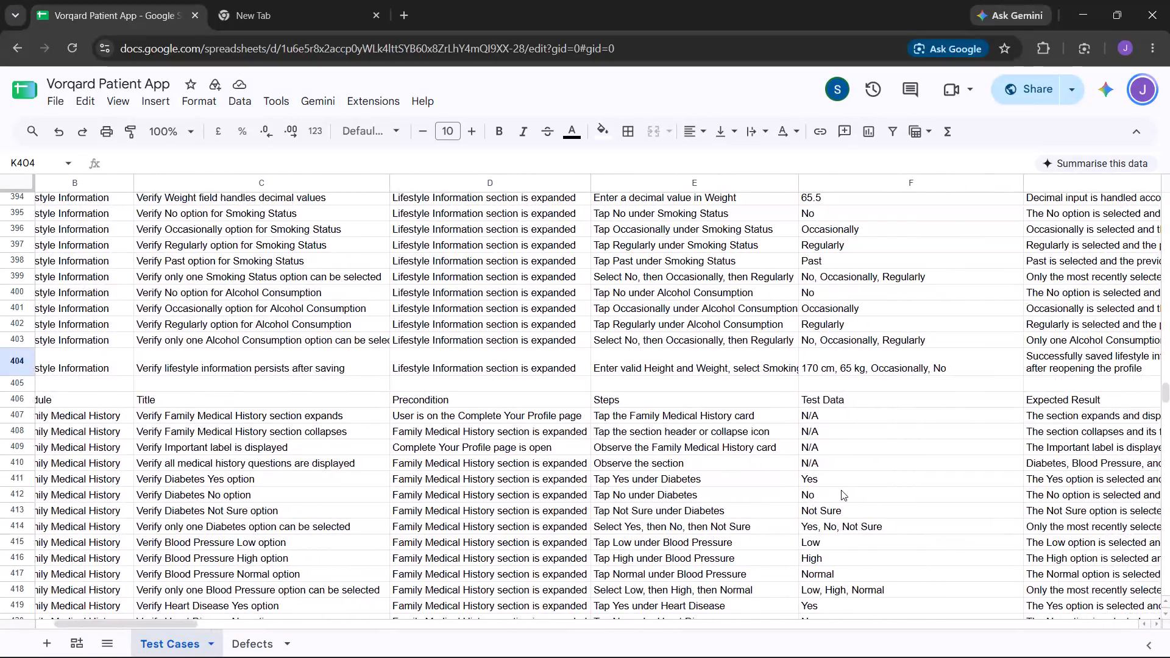
scroll(841, 490, left, 2)
scroll(841, 490, up, 1)
scroll(841, 490, right, 1)
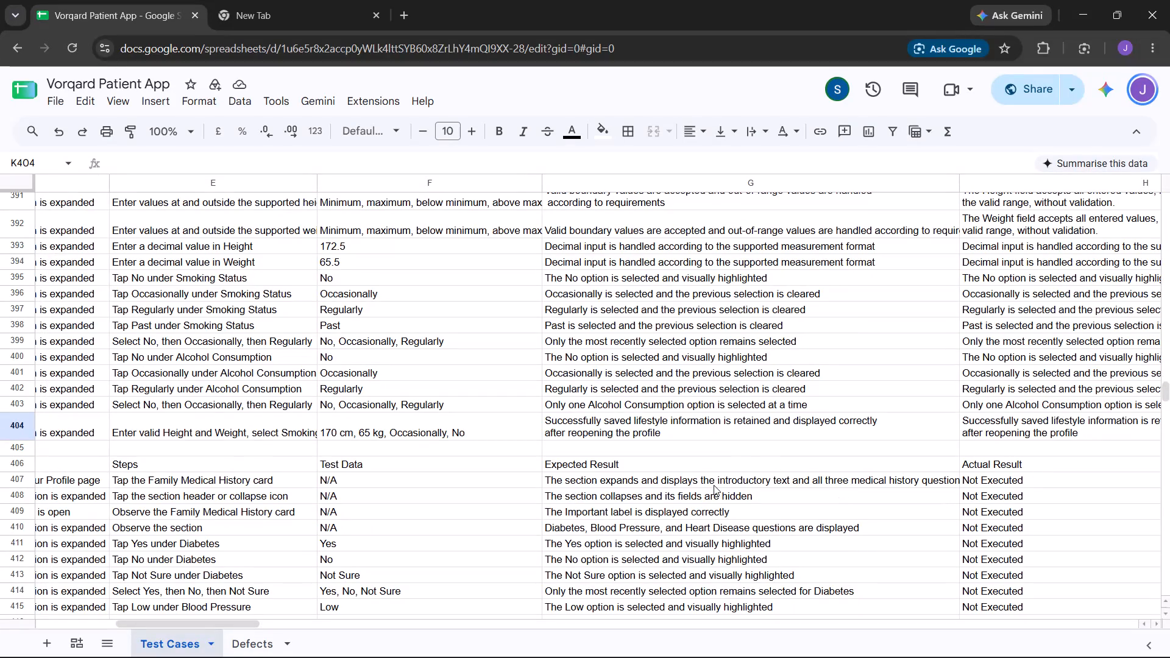
click(427, 479)
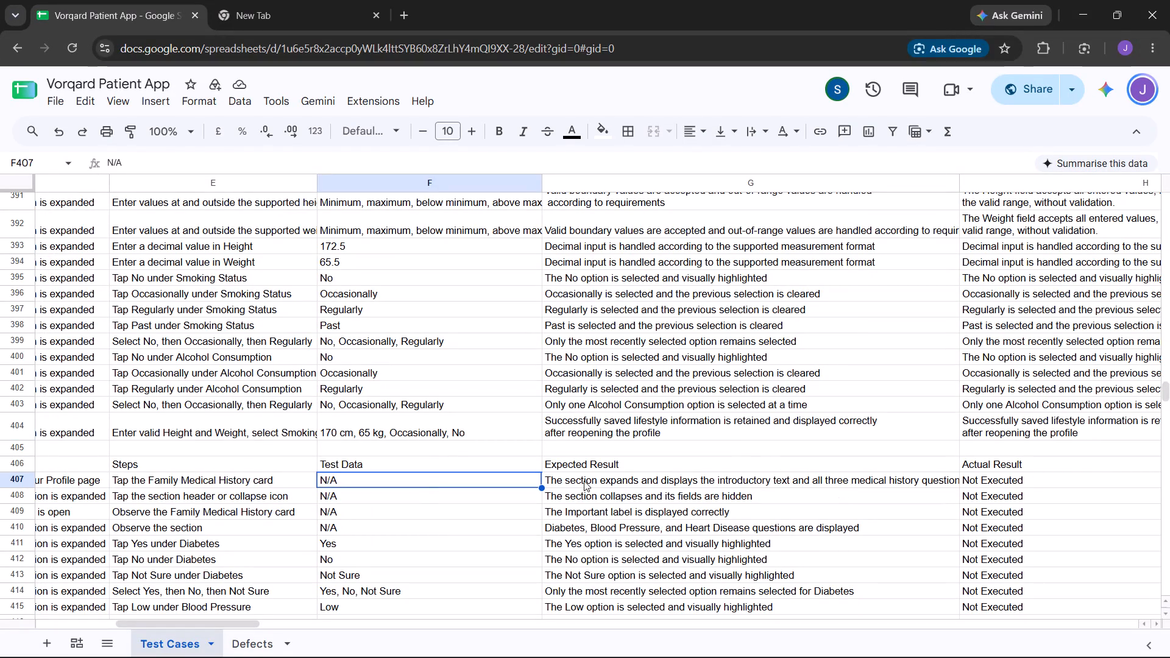
scroll(513, 478, right, 1)
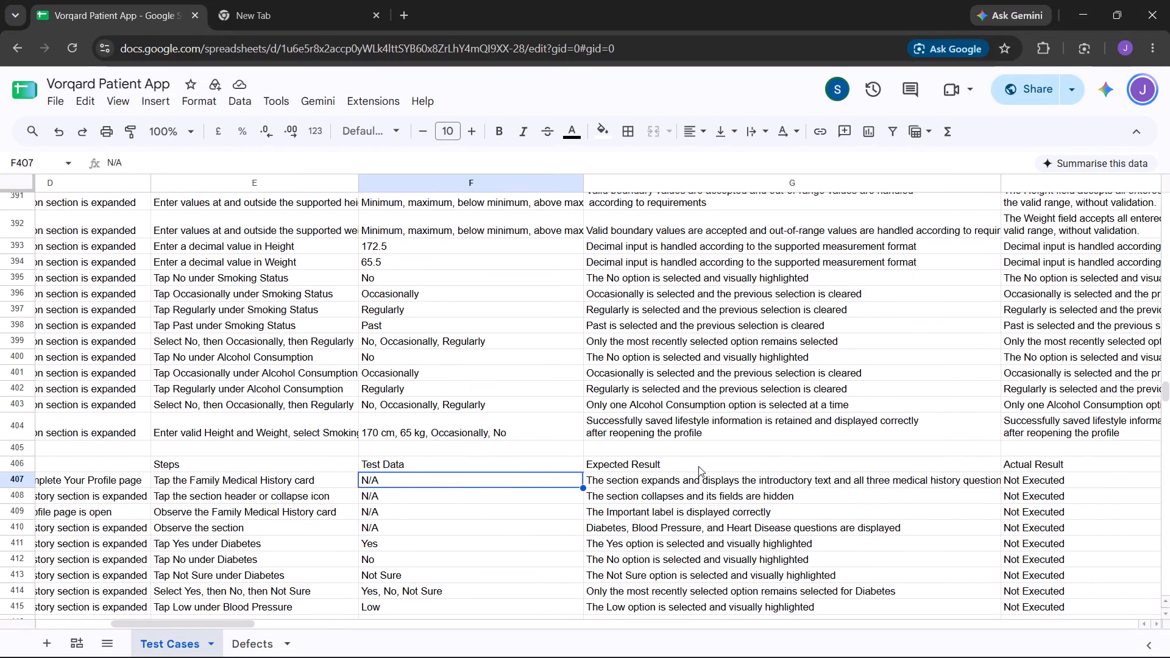
double_click(678, 478)
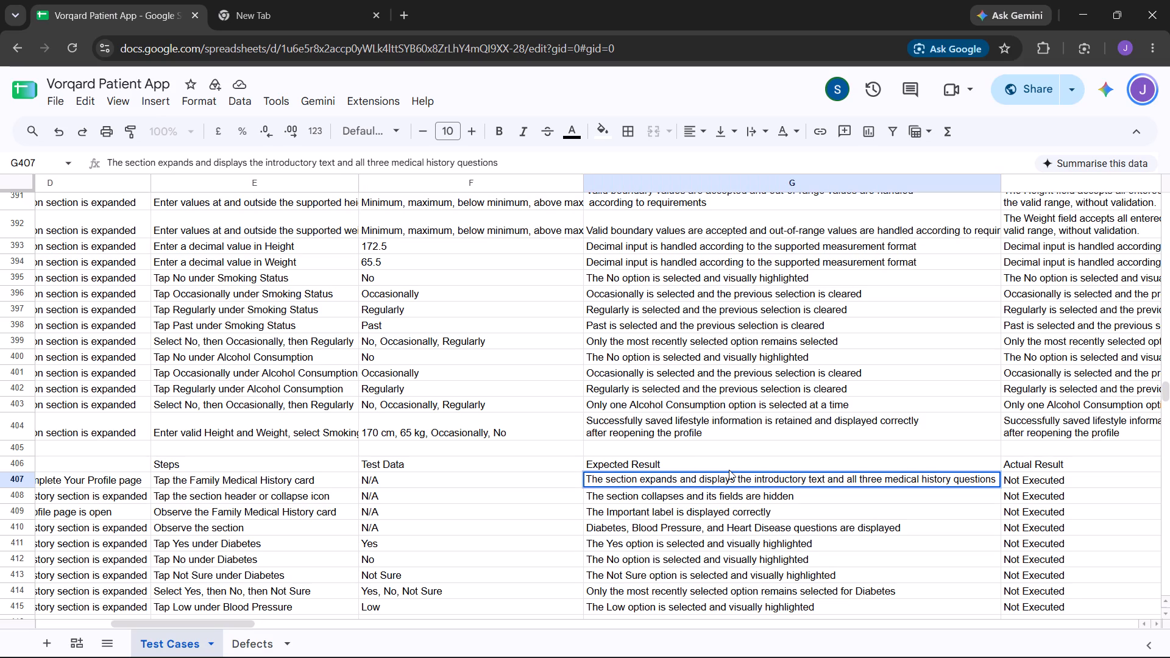
double_click(22, 479)
key(ctrl+c)
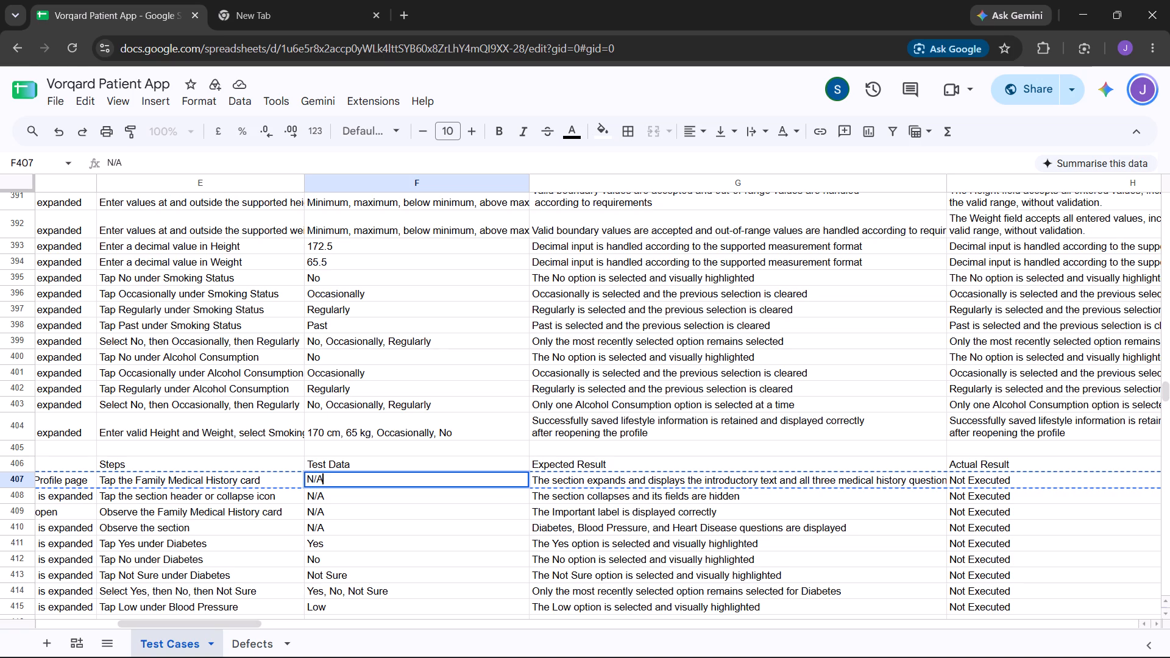
key(ctrl+a)
key(ctrl+v)
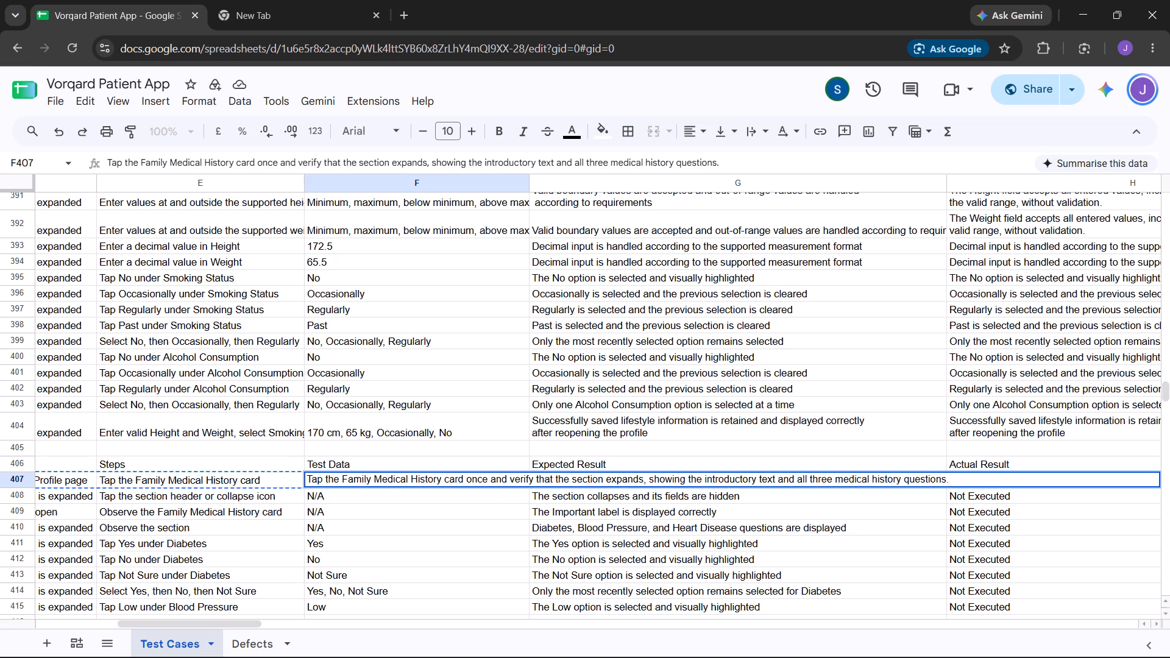
Split the Test Data in F407 into three lines, breaking after "card once and" and after "showing the".
click(509, 481)
key(ctrl+Return)
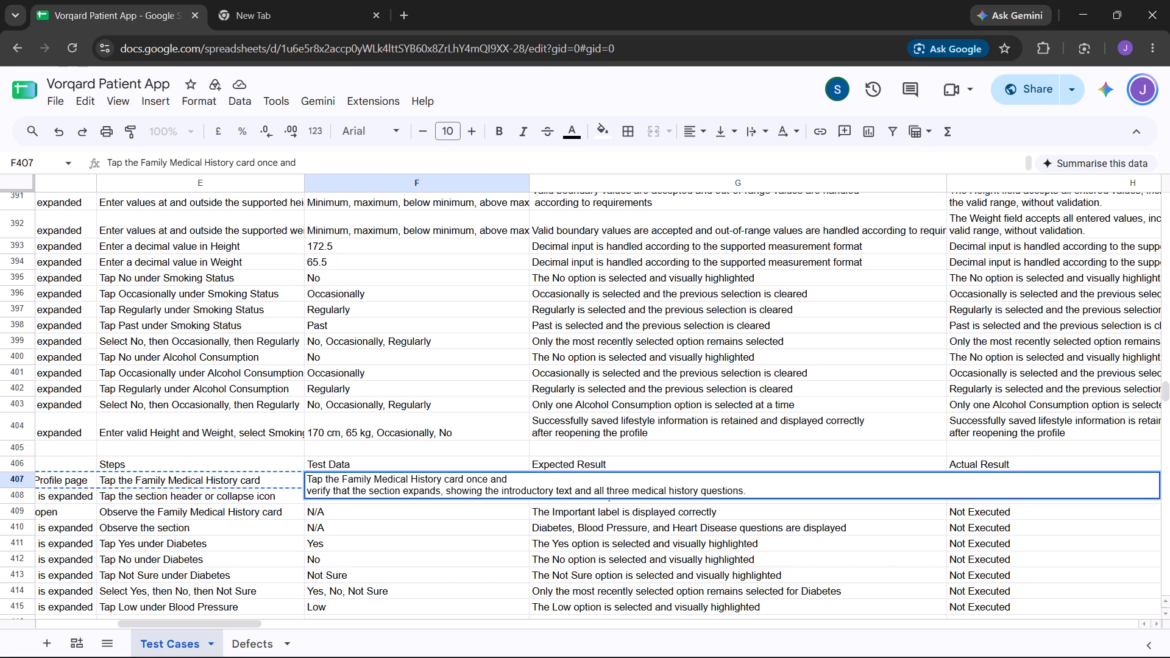
click(501, 489)
key(ctrl+Return)
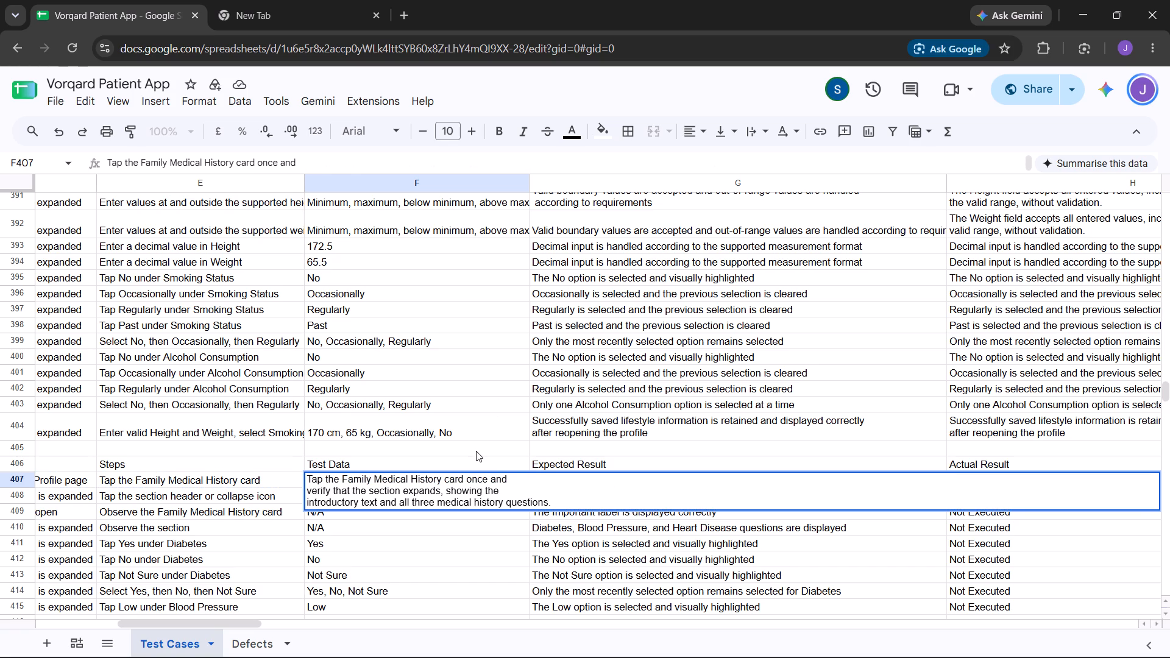
click(477, 449)
click(480, 483)
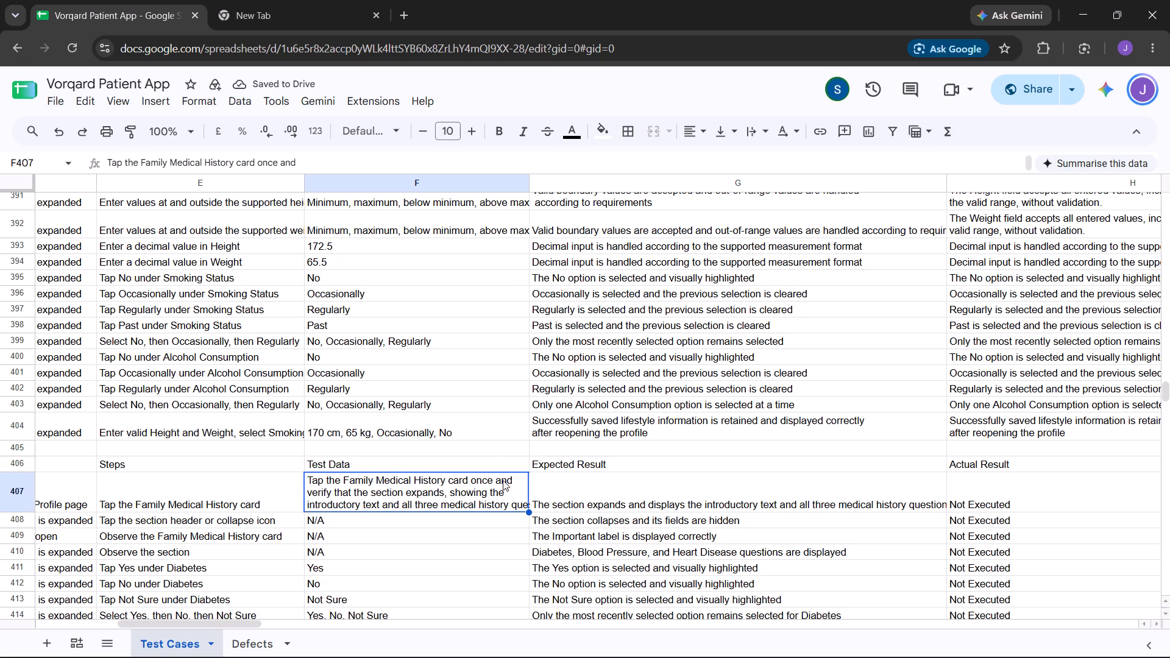
Replace the Actual Result in H407 with the Expected Result text copied from G407.
scroll(640, 481, left, 1)
double_click(640, 481)
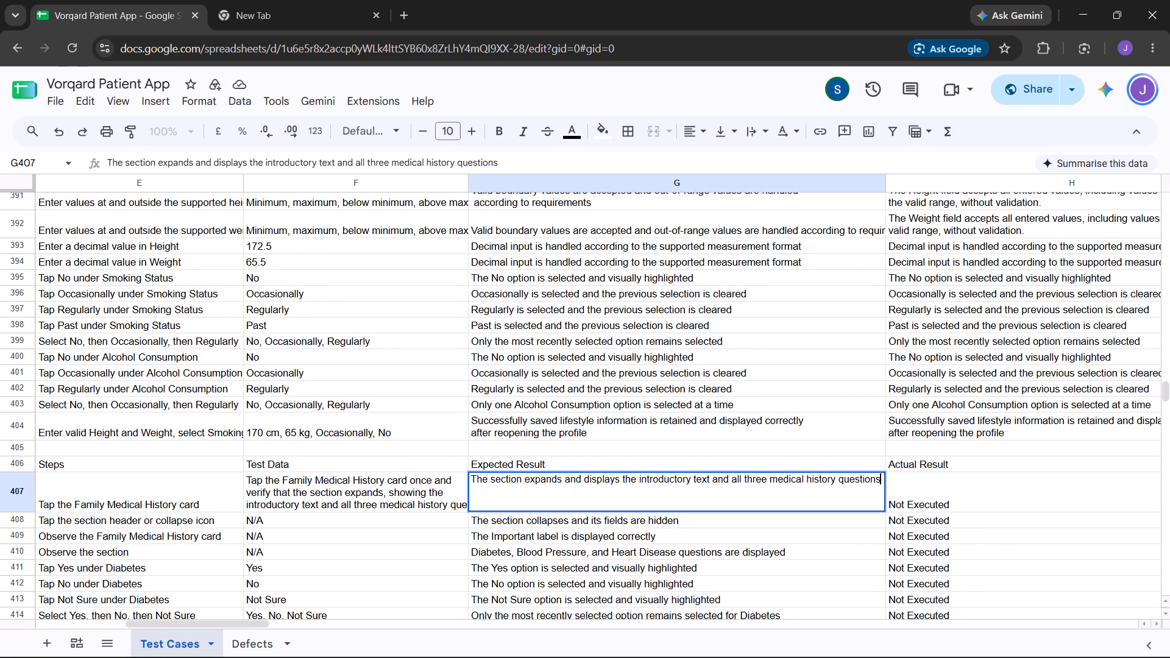
key(ctrl+a)
key(ctrl+c)
double_click(968, 477)
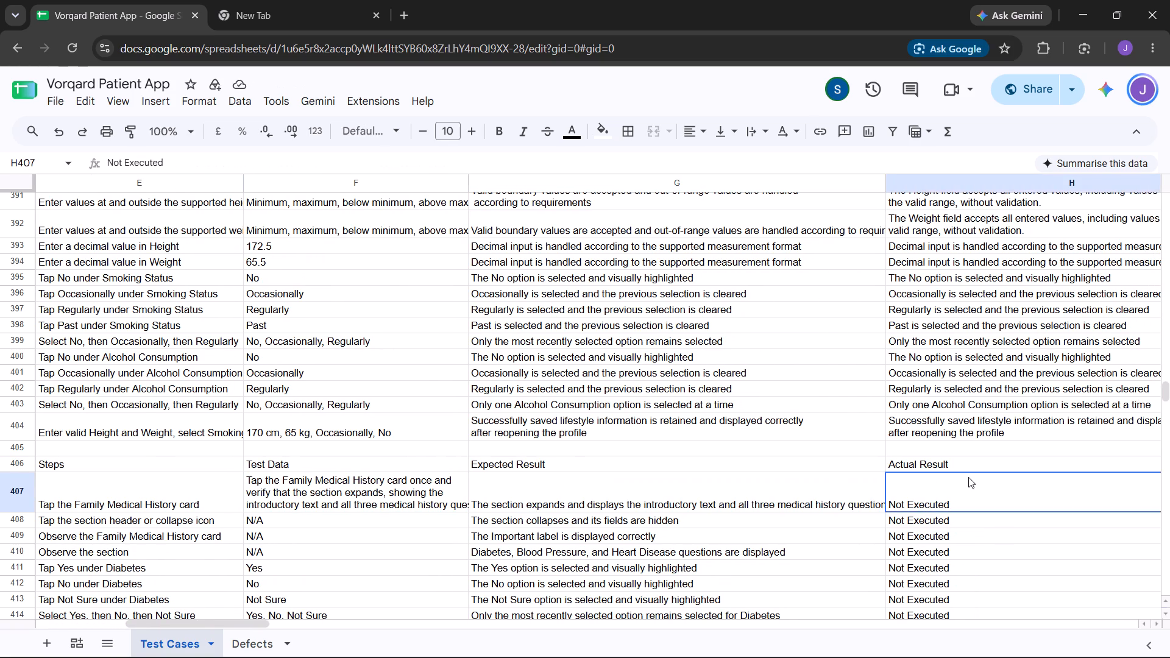
key(ctrl+a)
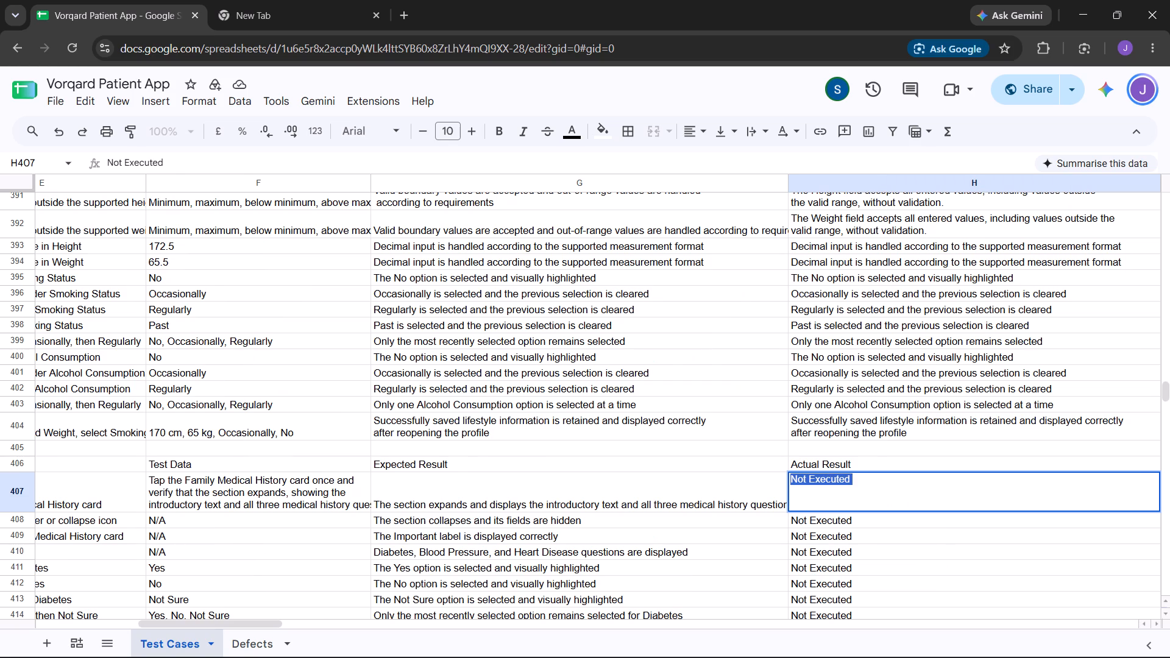
key(ctrl+v)
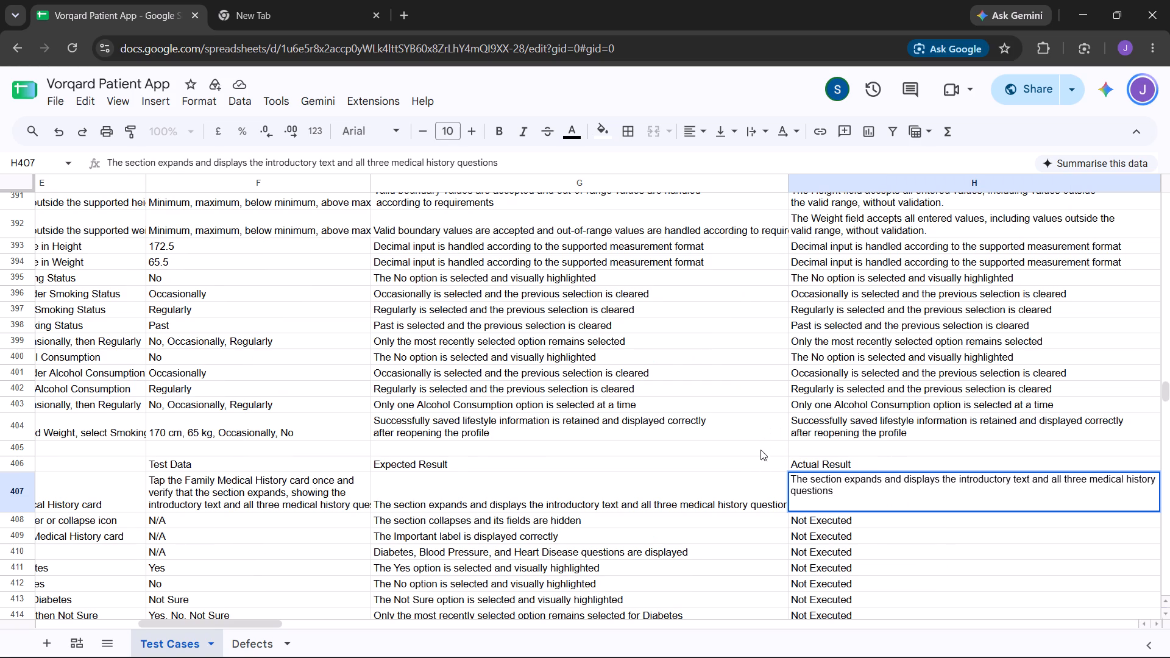
click(745, 484)
Set the Status of the Family Medical History section expansion test case in row 407 to Pass.
scroll(970, 493, left, 2)
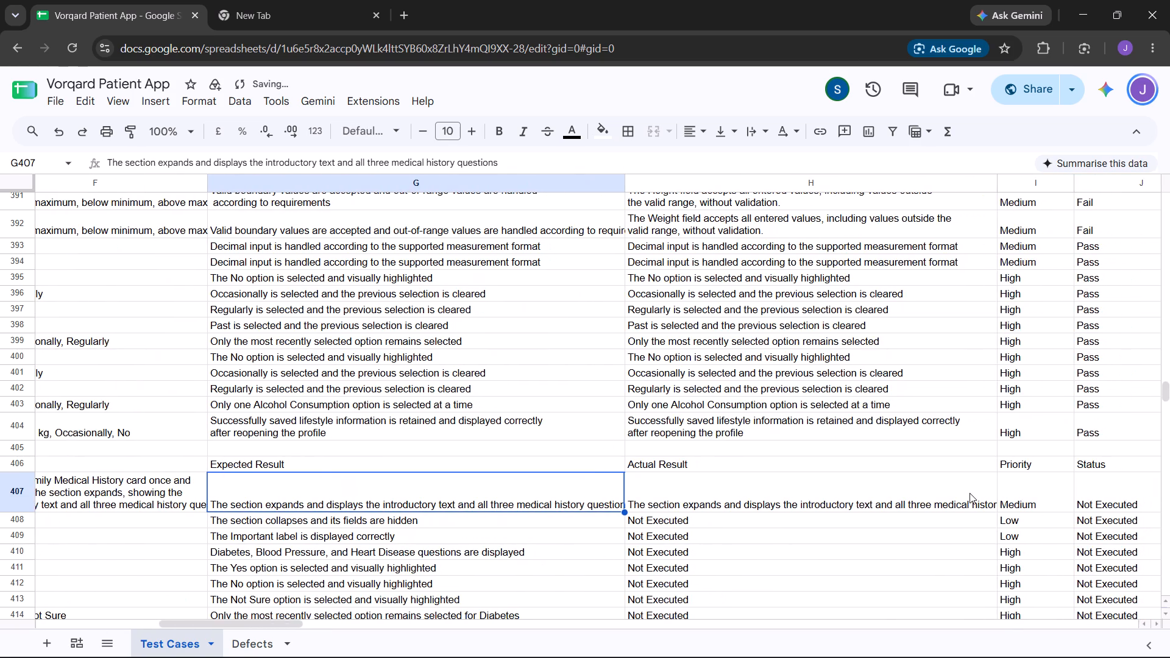
scroll(970, 493, left, 1)
double_click(970, 493)
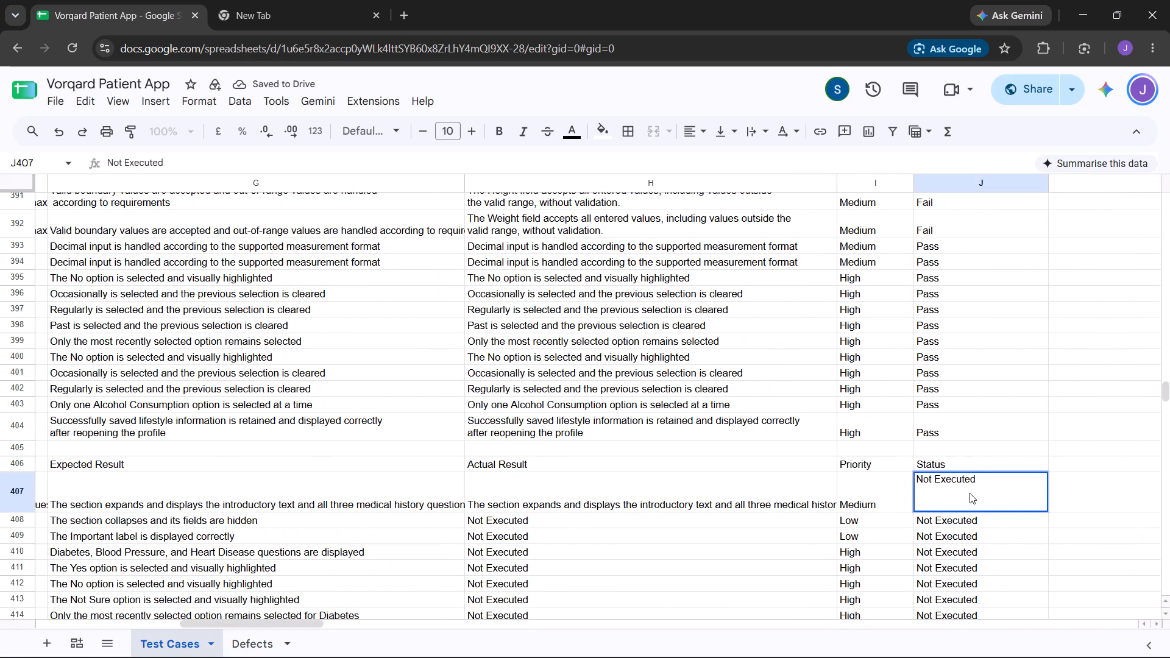
key(ctrl+a)
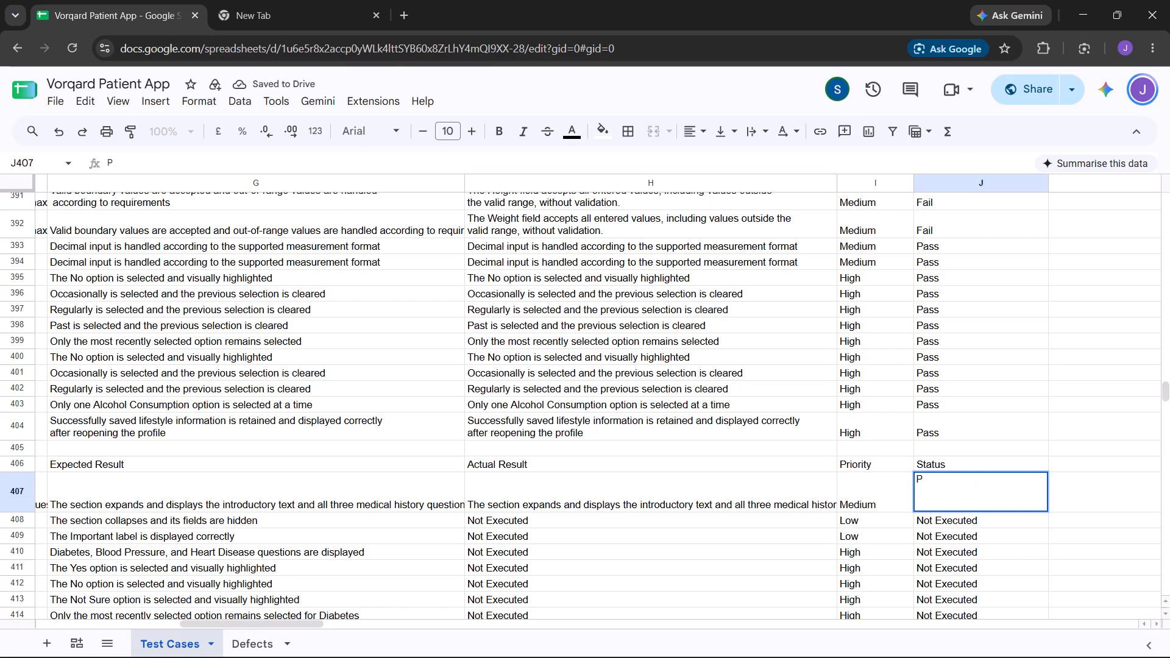
key(a)
text(ss)
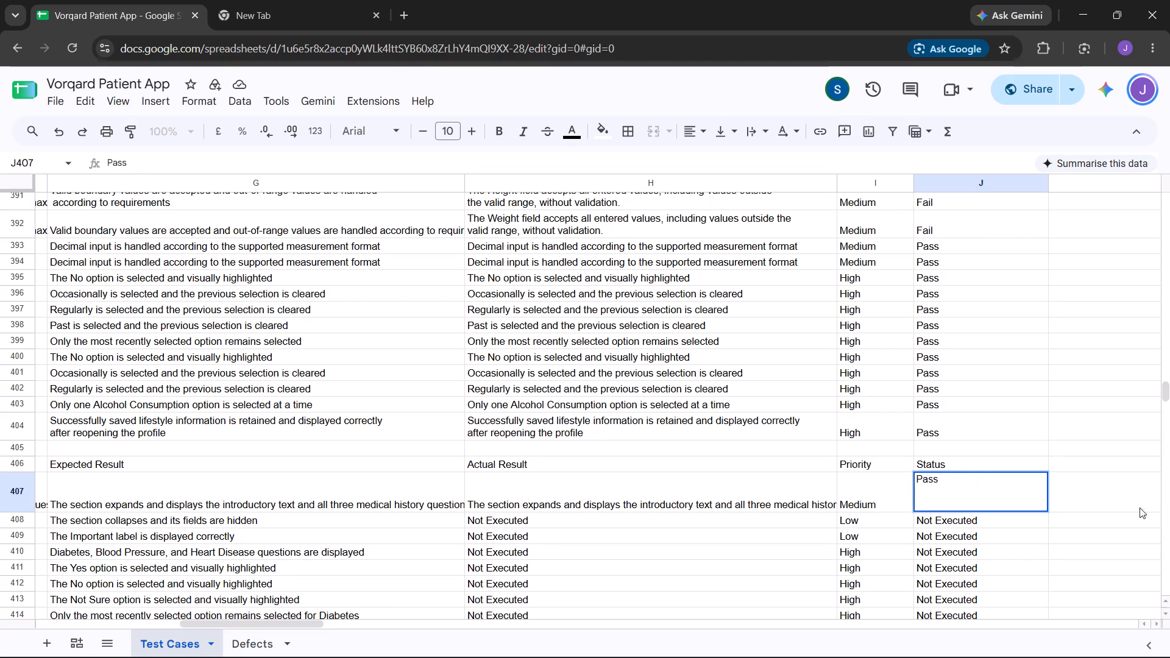
click(1102, 488)
Copy the entire Family Medical History section collapse test case from row 408 and submit it to the ChatGPT testing chat.
scroll(810, 522, right, 2)
scroll(810, 522, down, 1)
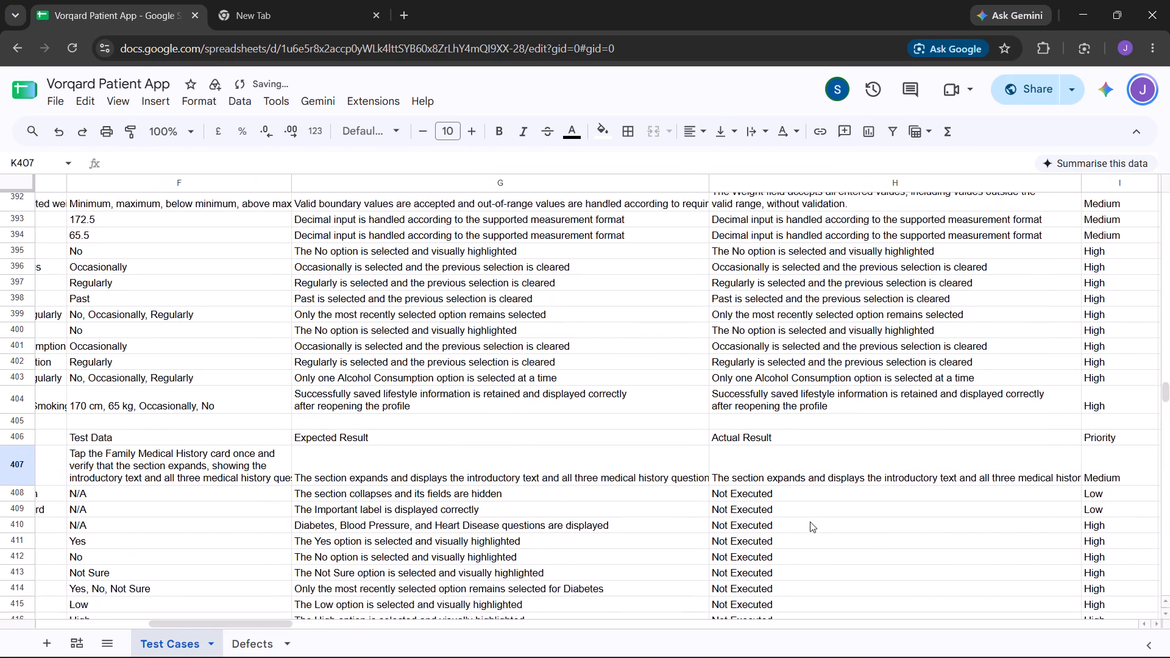
scroll(810, 522, down, 1)
scroll(439, 471, right, 1)
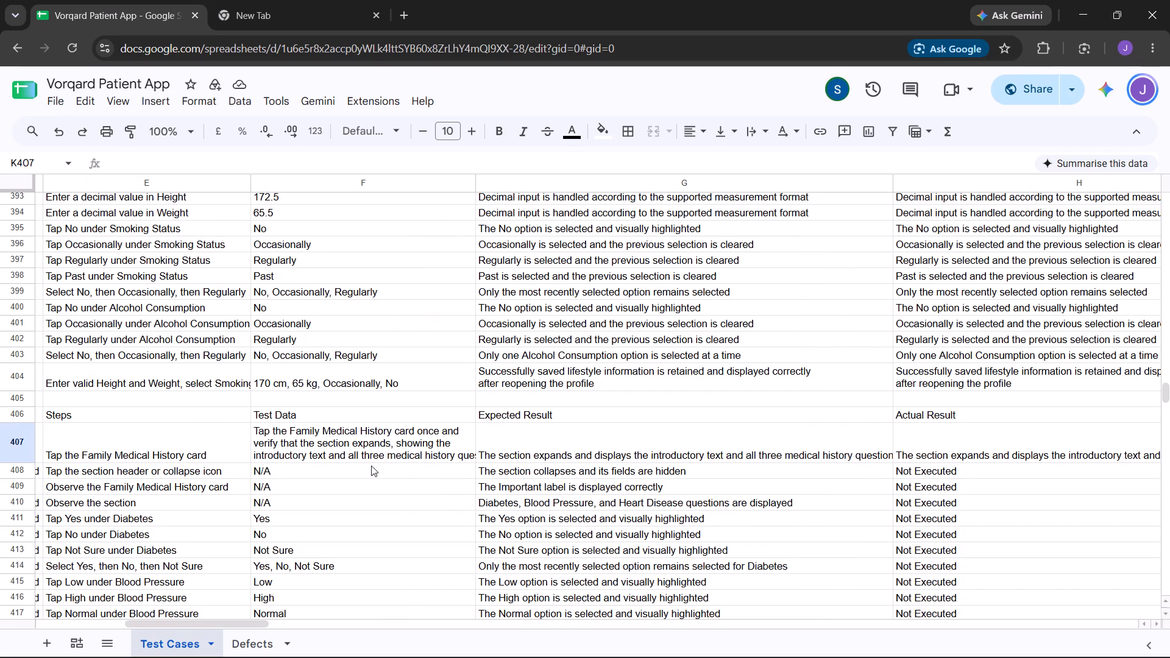
scroll(355, 467, down, 1)
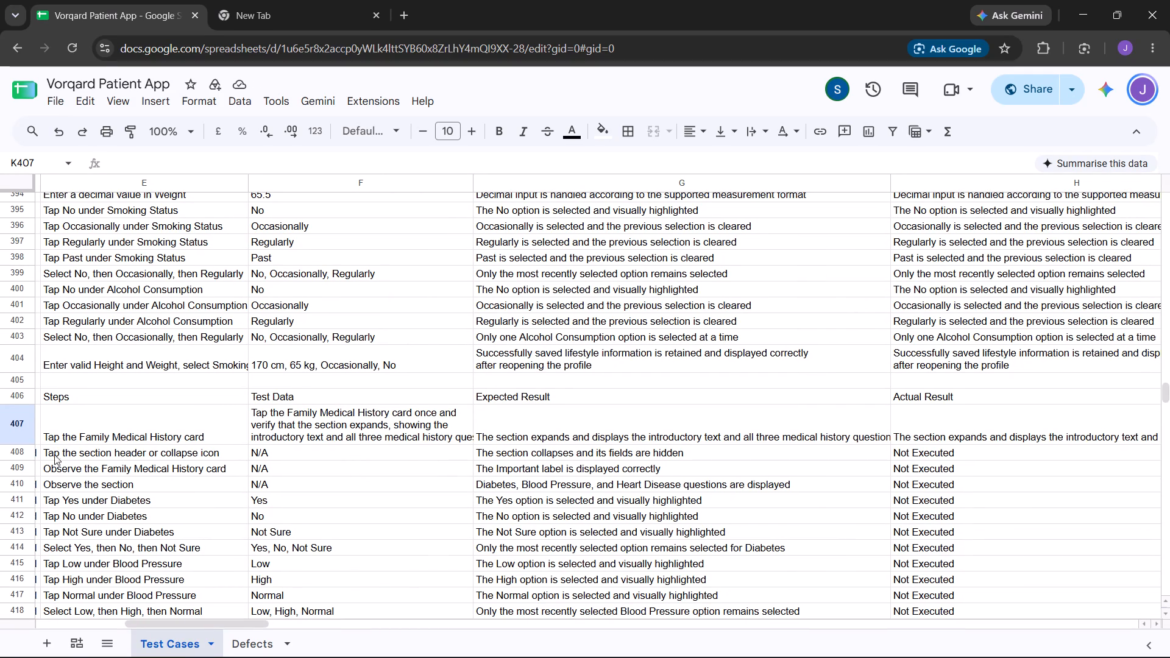
double_click(18, 453)
key(ctrl+c)
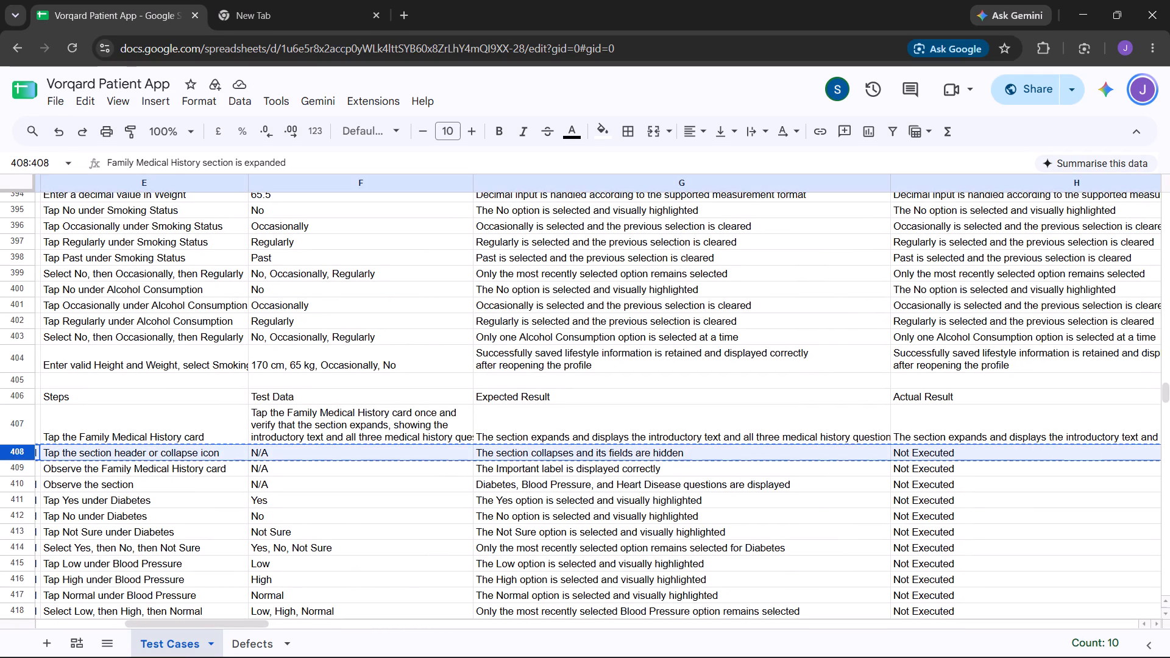
click(275, 454)
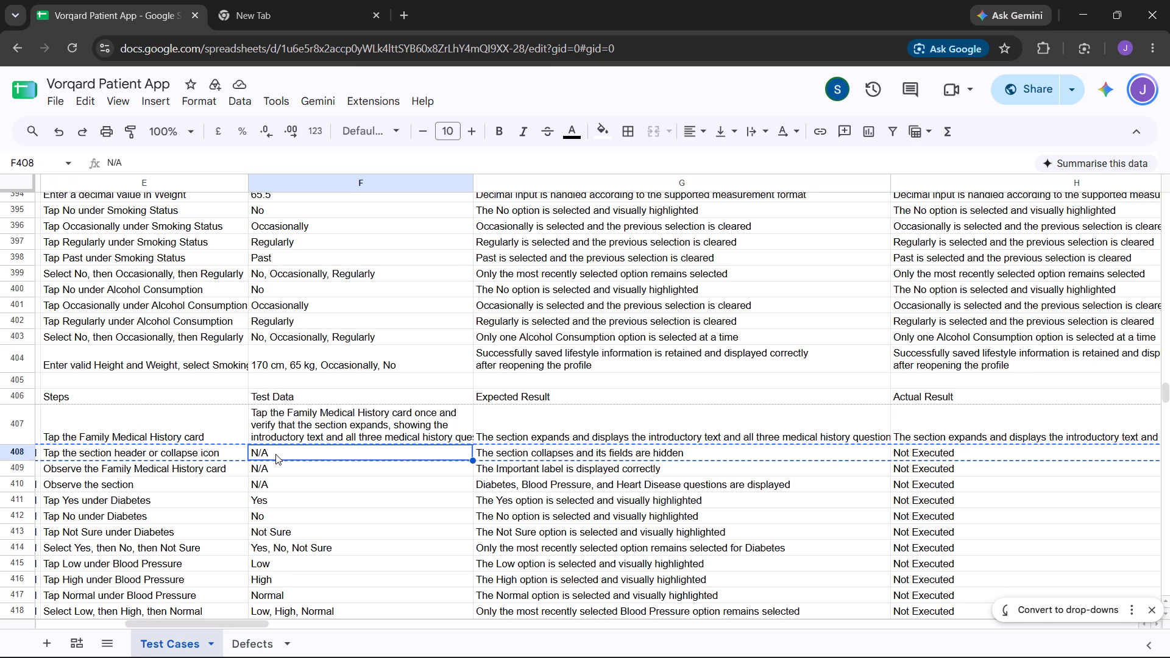
scroll(275, 454, right, 2)
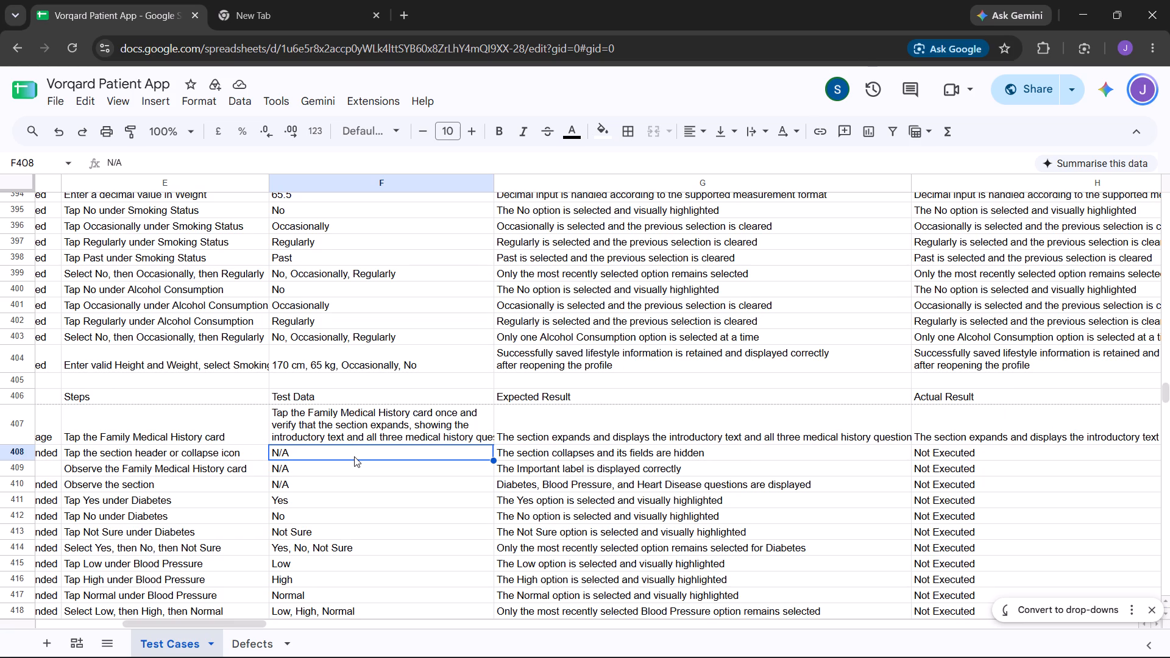
scroll(354, 456, right, 1)
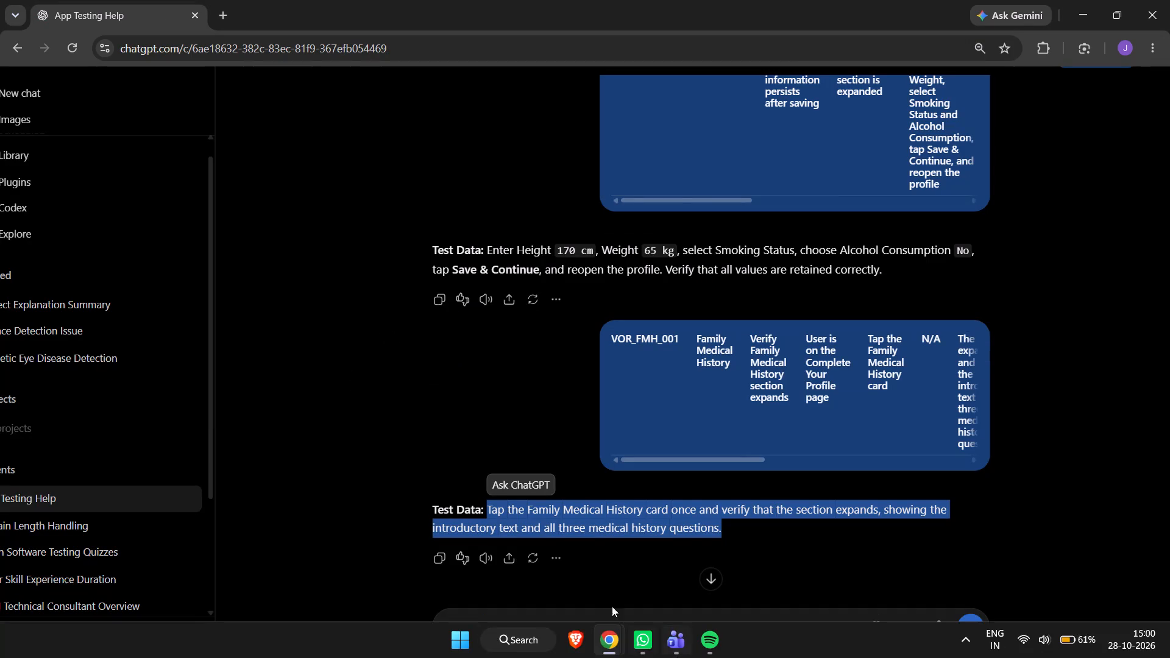
click(555, 607)
click(533, 617)
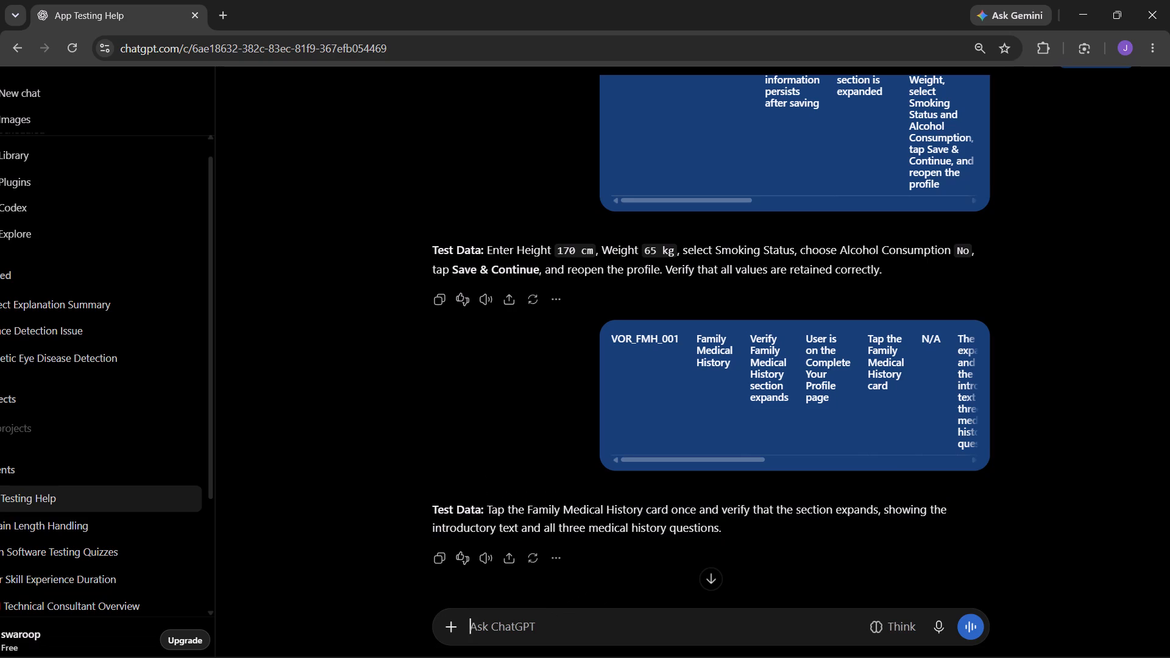
key(ctrl+v)
key(Return)
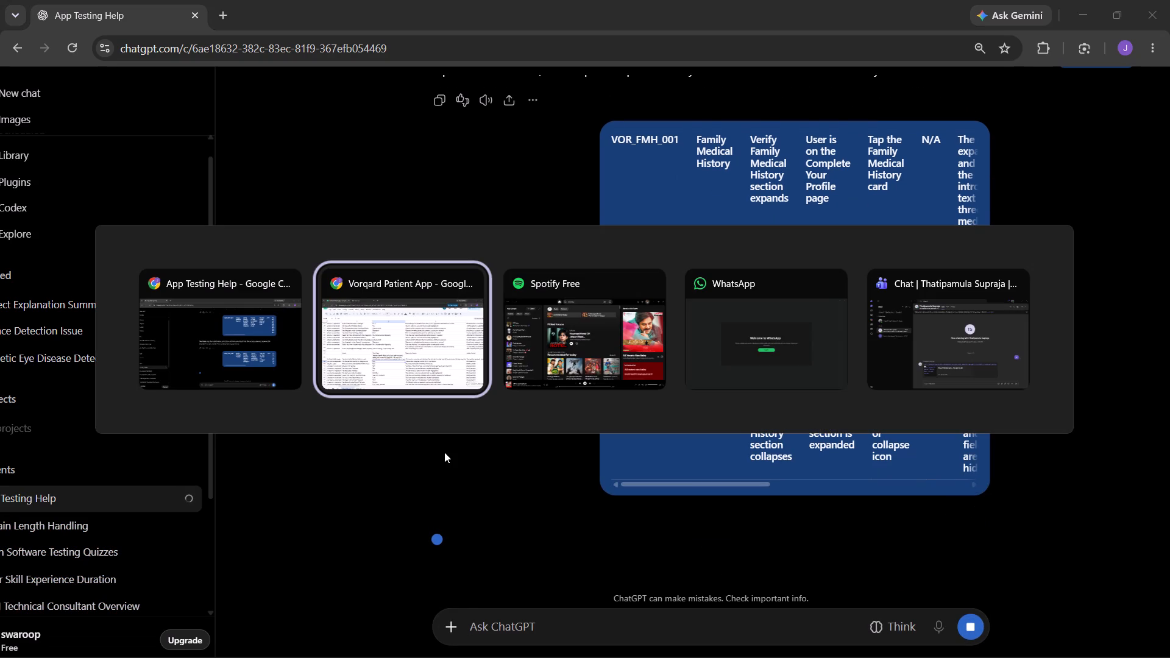
Back in the Vorqard sheet, replace the Actual Result in H408 with the copied Expected Result "The section collapses and its fields are hidden".
scroll(372, 476, left, 1)
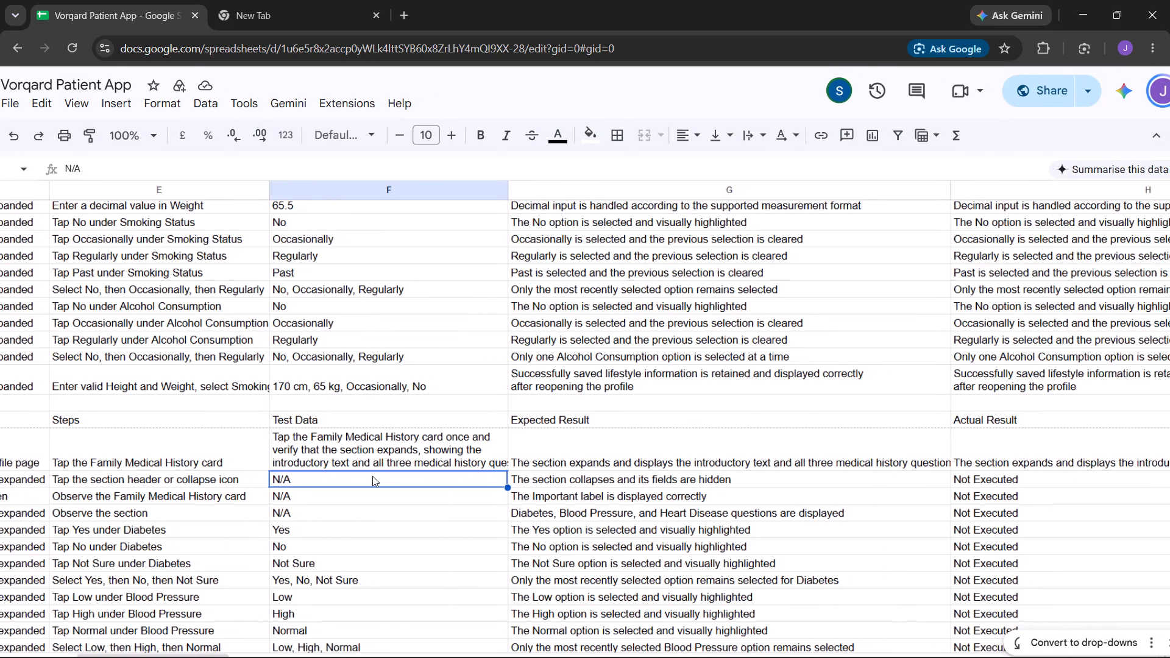
scroll(372, 476, left, 1)
double_click(562, 481)
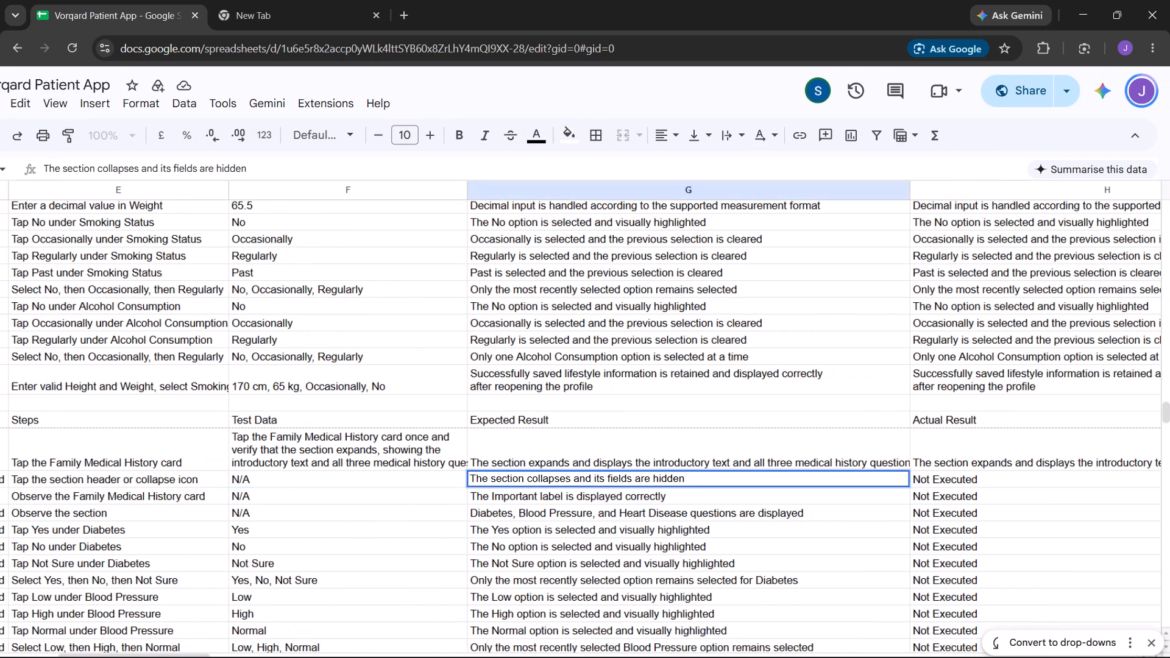
key(ctrl+a)
key(ctrl+c)
double_click(1012, 476)
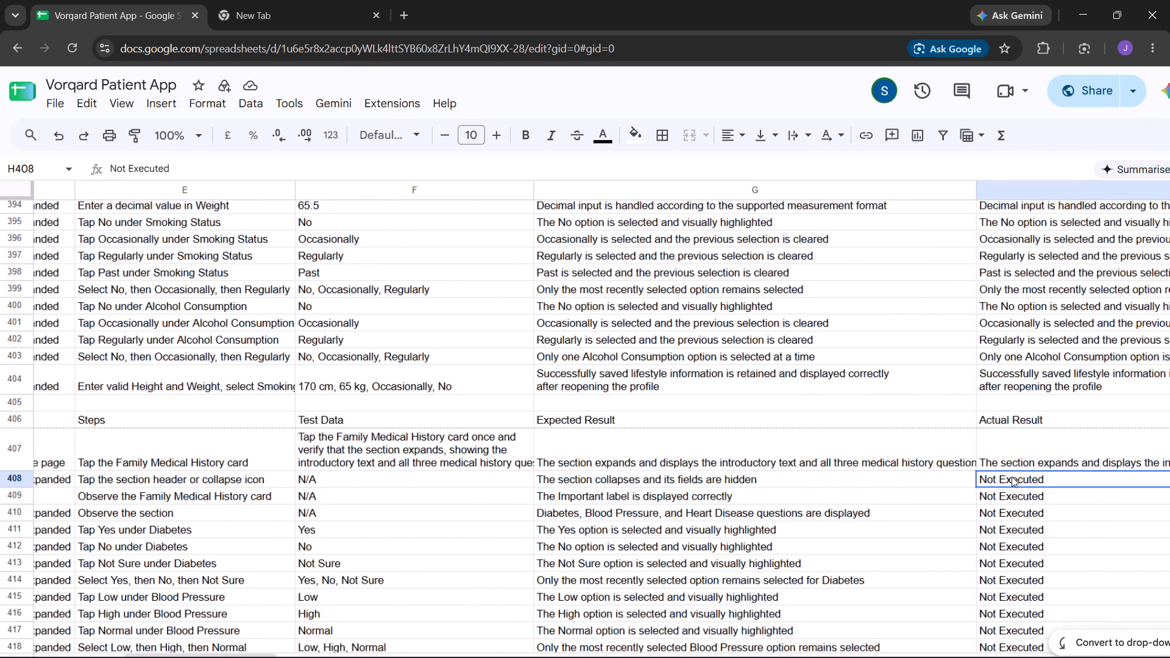
key(ctrl+a)
key(ctrl+v)
scroll(1012, 476, left, 1)
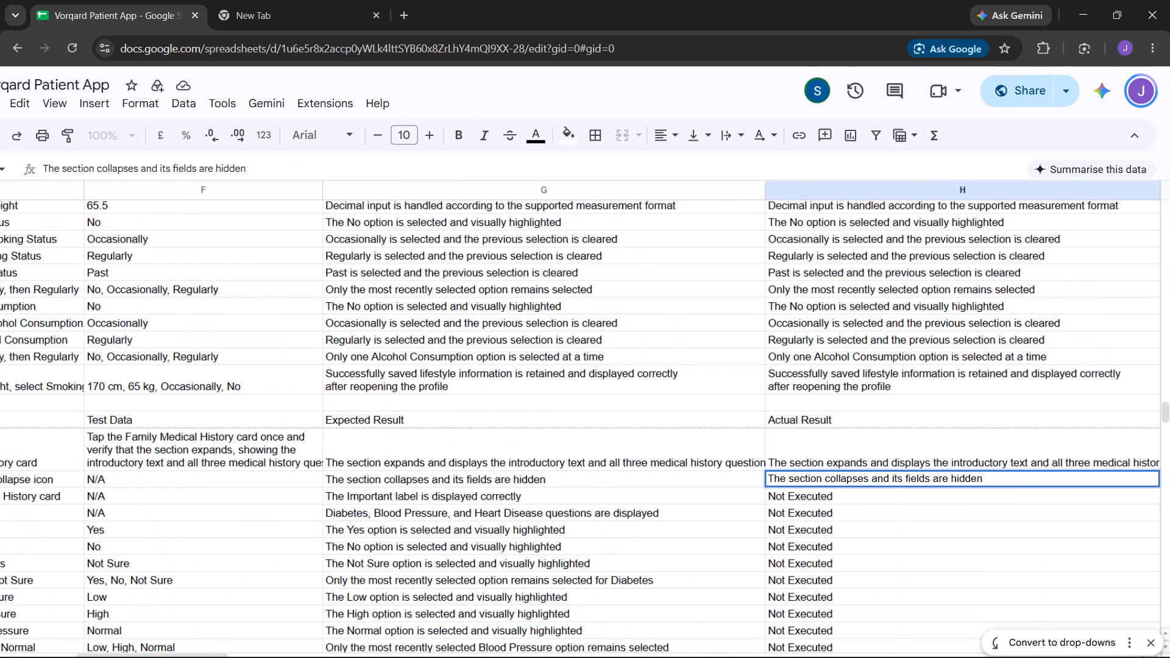
scroll(1012, 476, left, 3)
click(1049, 448)
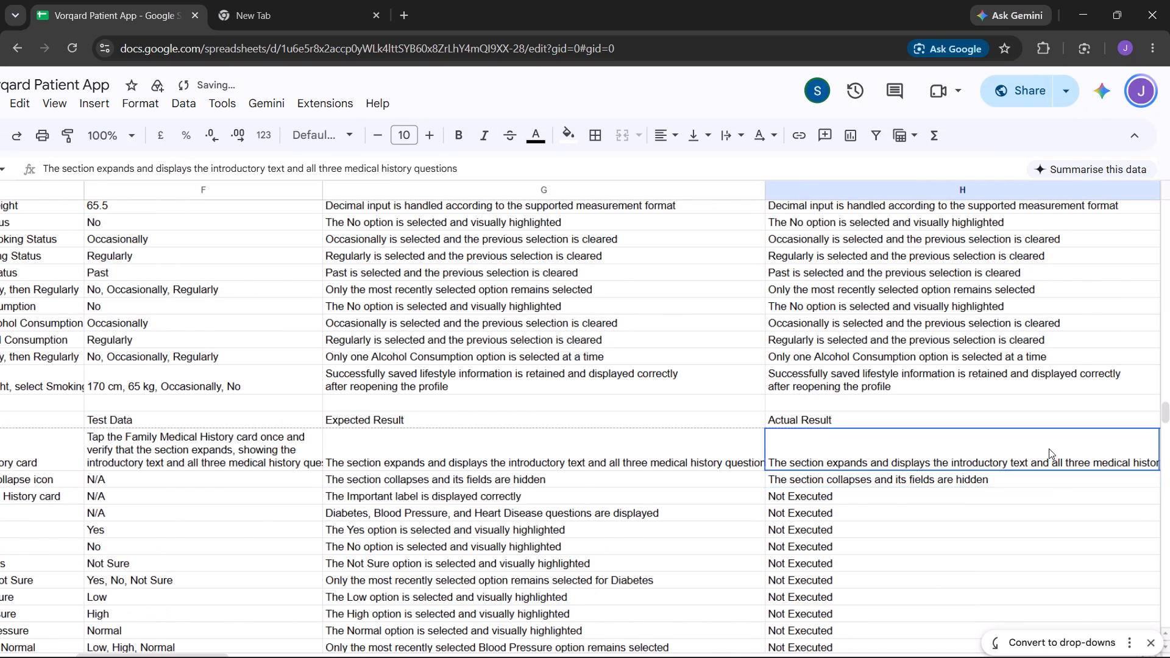
Set the Status of the section collapse test case in row 408 to Pass.
scroll(1049, 448, left, 2)
double_click(1086, 475)
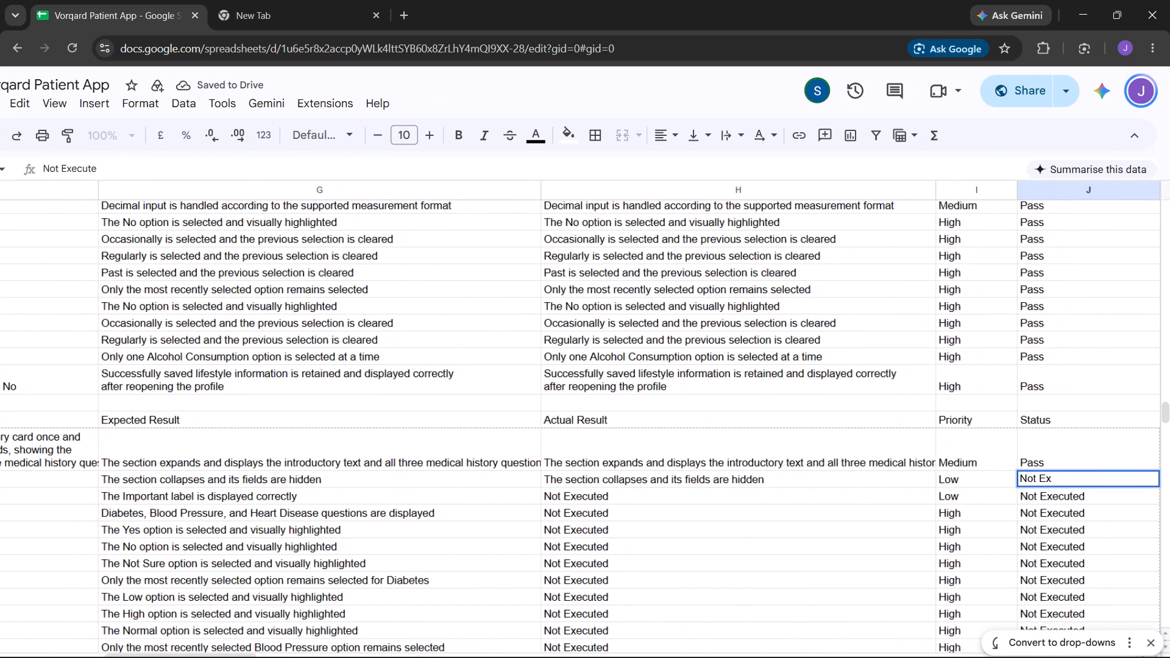
text(ass)
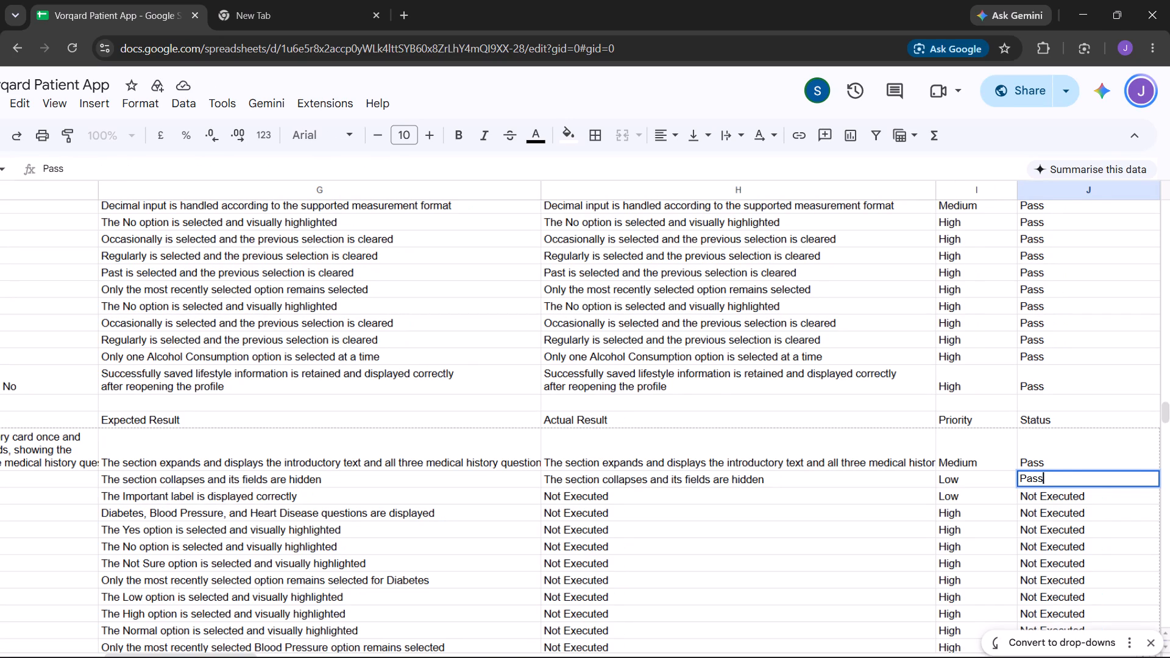
click(1111, 438)
Replace the Actual Result in H409 with the copied Expected Result "The Important label is displayed correctly".
scroll(959, 465, right, 1)
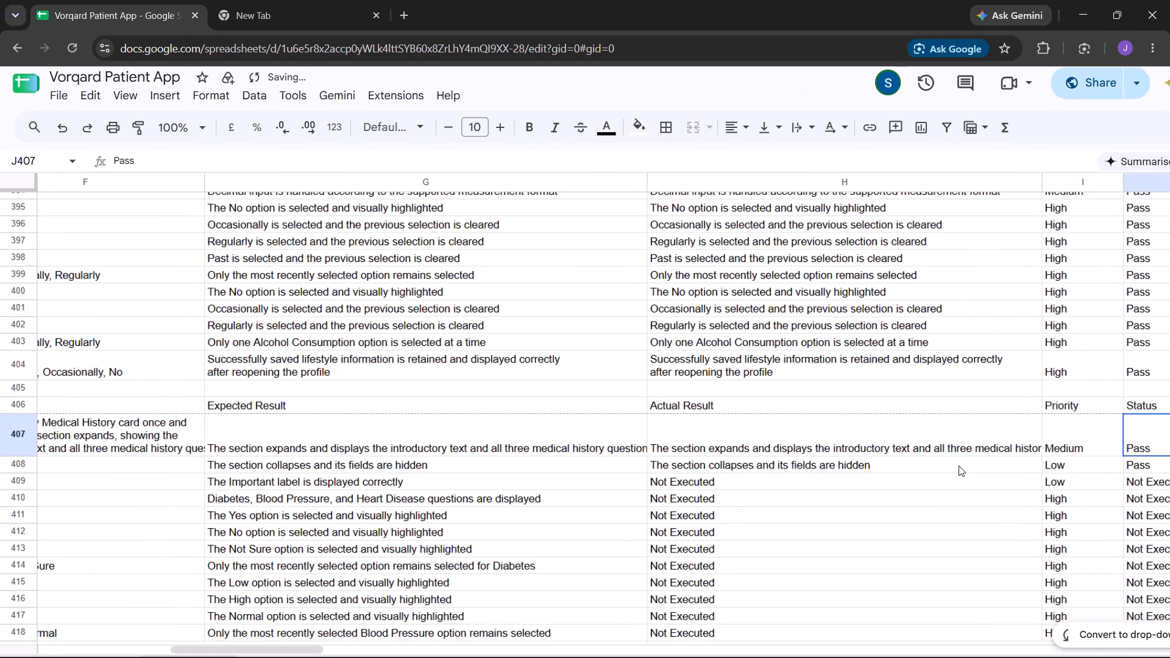
scroll(959, 465, right, 1)
scroll(959, 465, left, 1)
scroll(959, 465, right, 2)
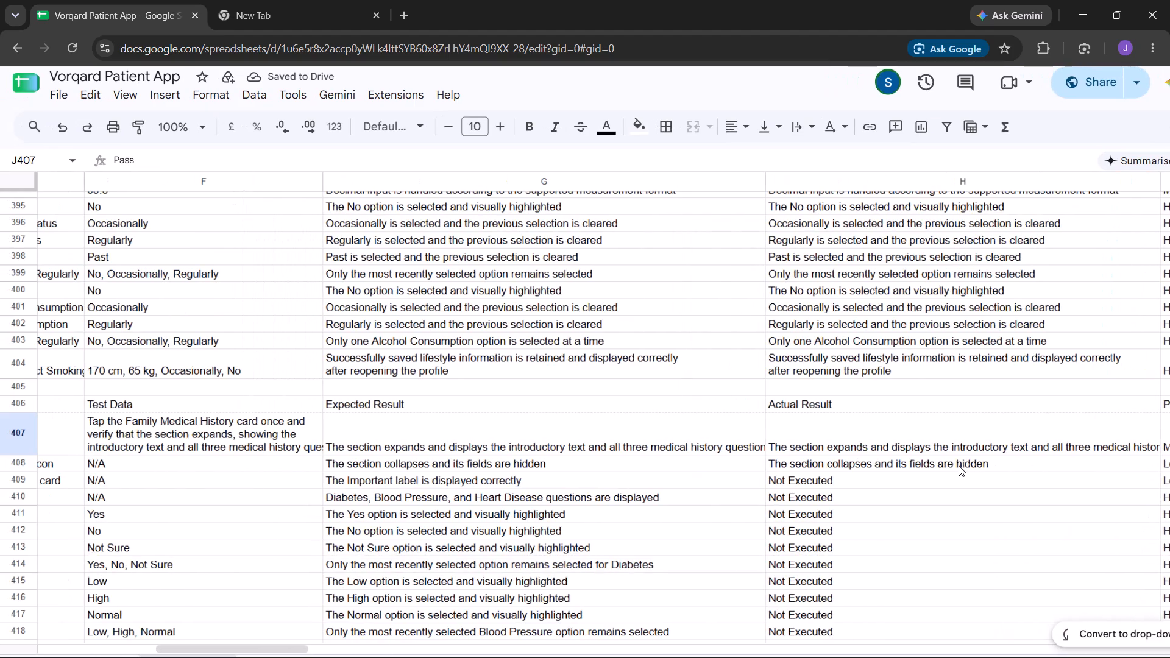
scroll(662, 397, down, 1)
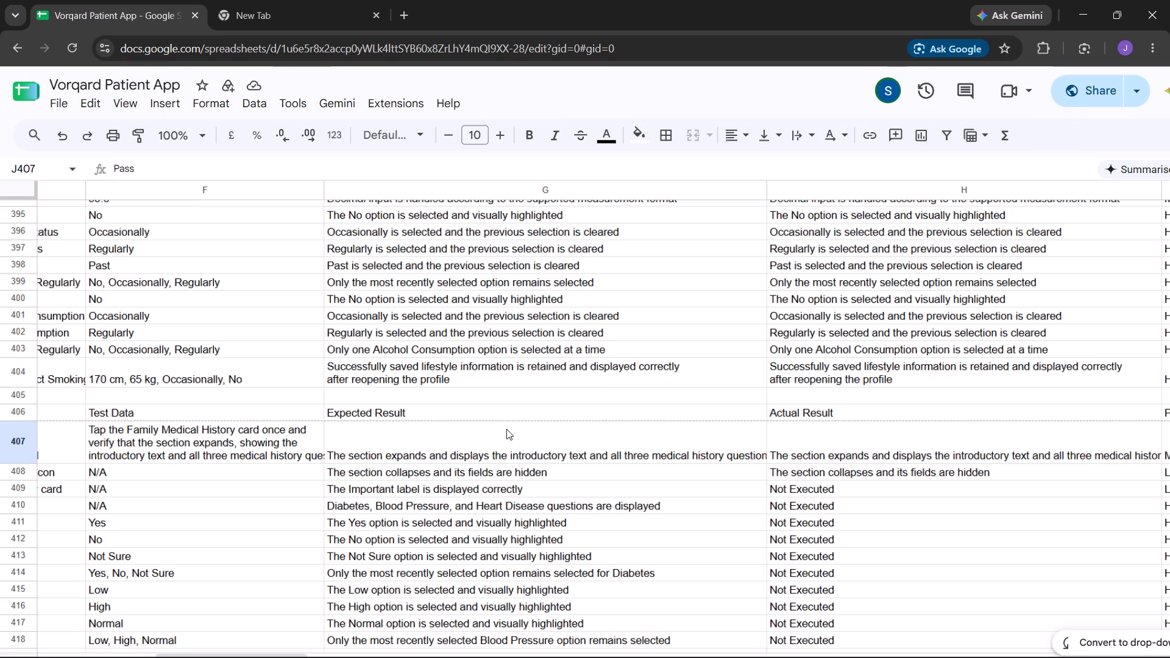
scroll(289, 442, right, 1)
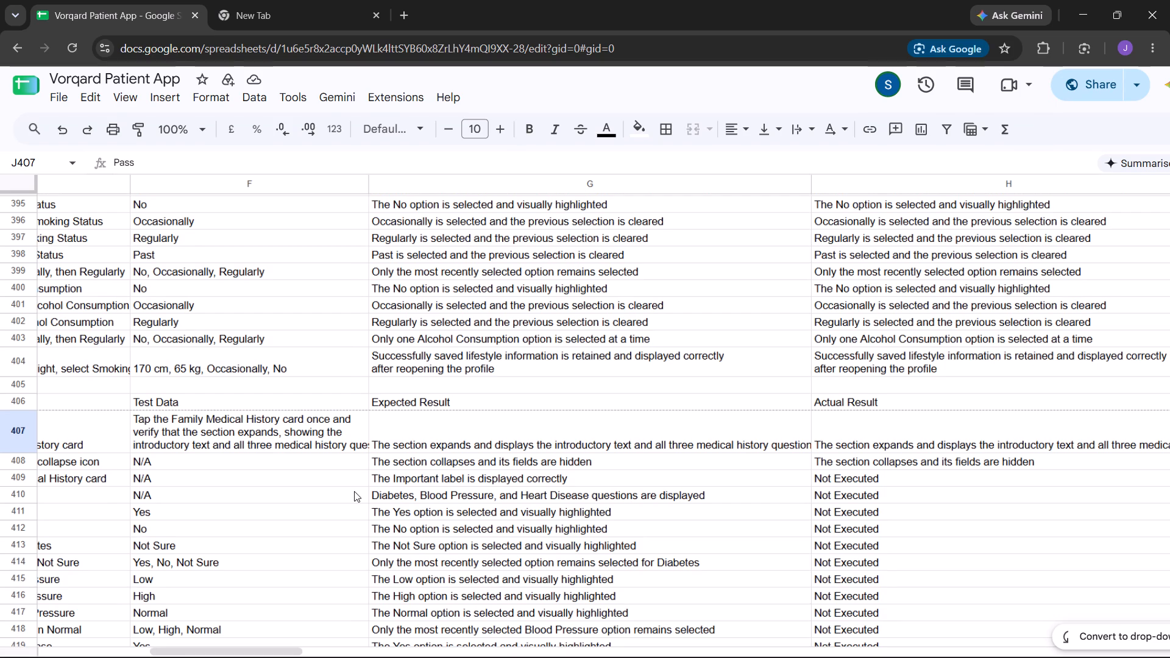
scroll(555, 467, down, 1)
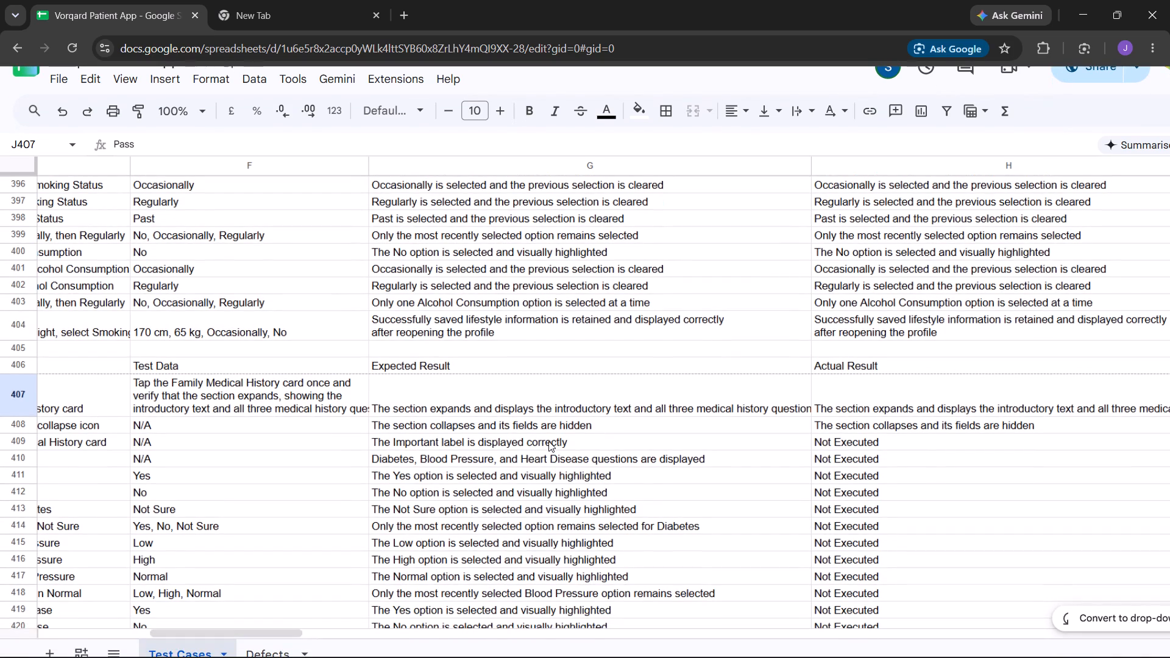
double_click(548, 441)
key(ctrl+a)
key(ctrl+c)
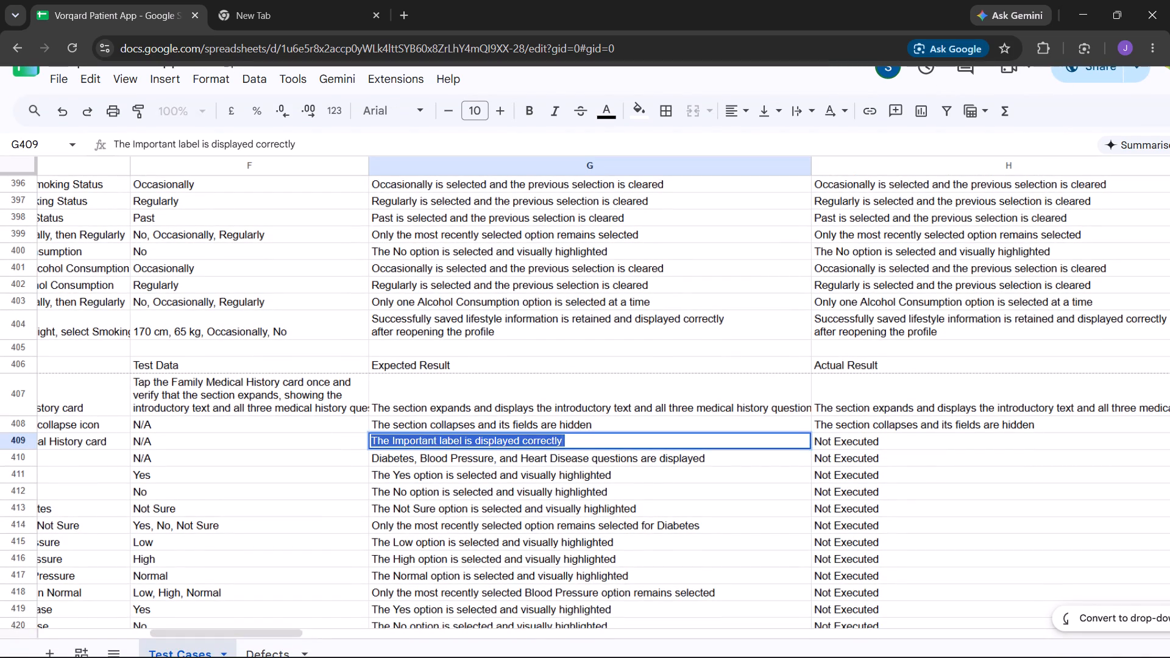
click(893, 432)
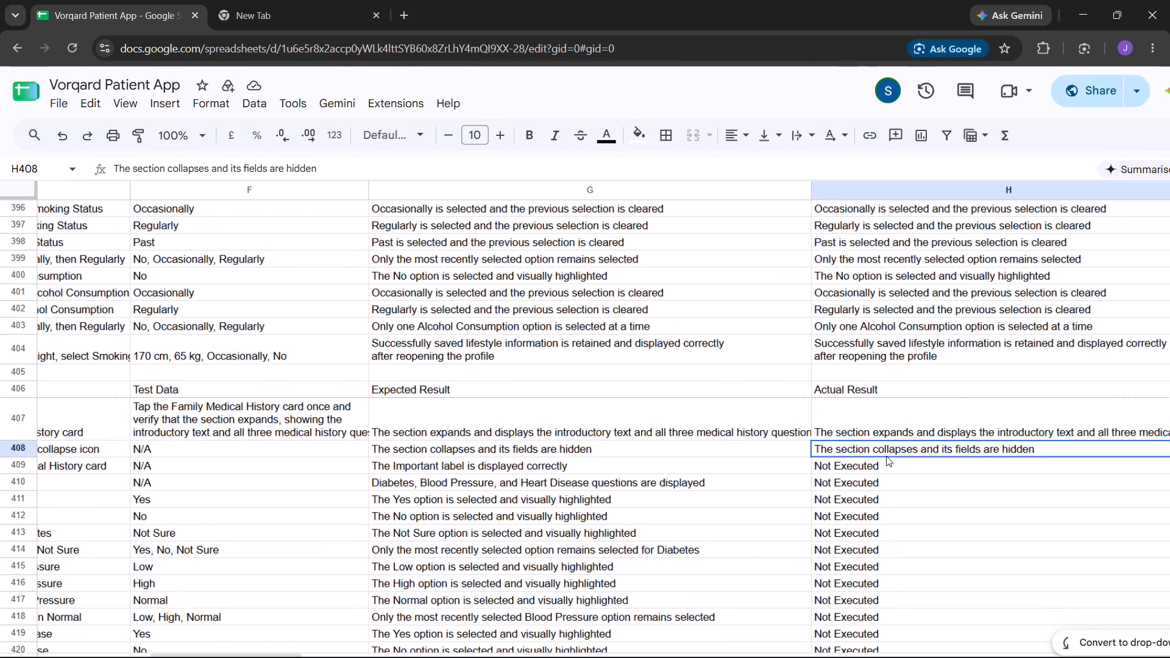
double_click(882, 461)
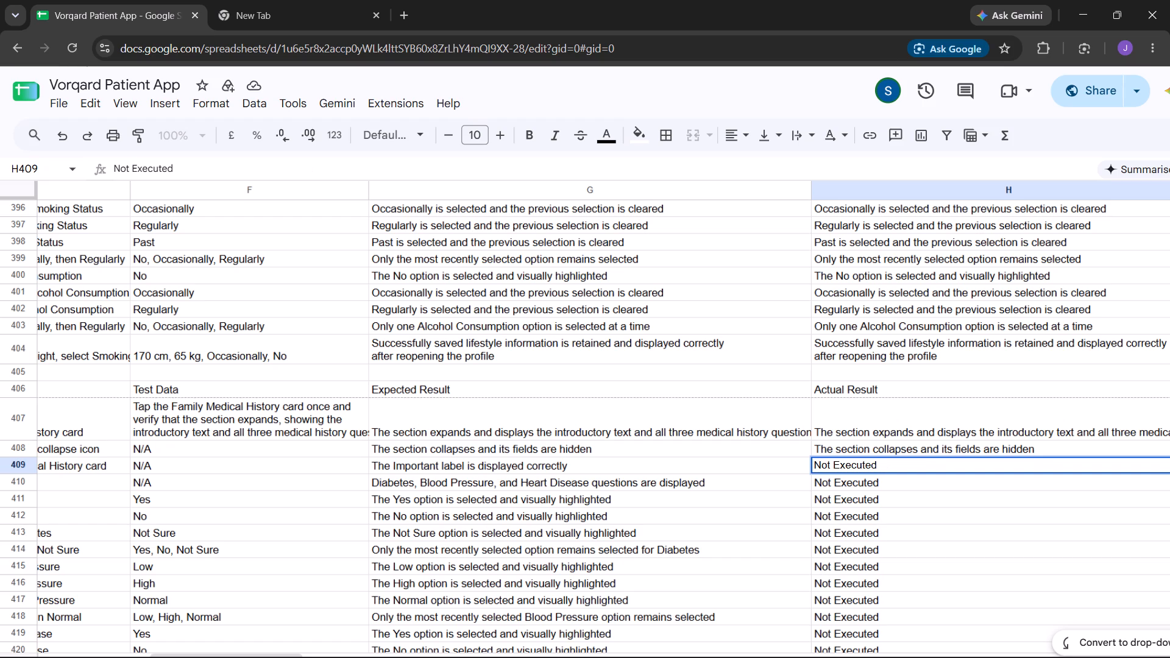
key(ctrl+a)
key(ctrl+v)
scroll(882, 461, left, 3)
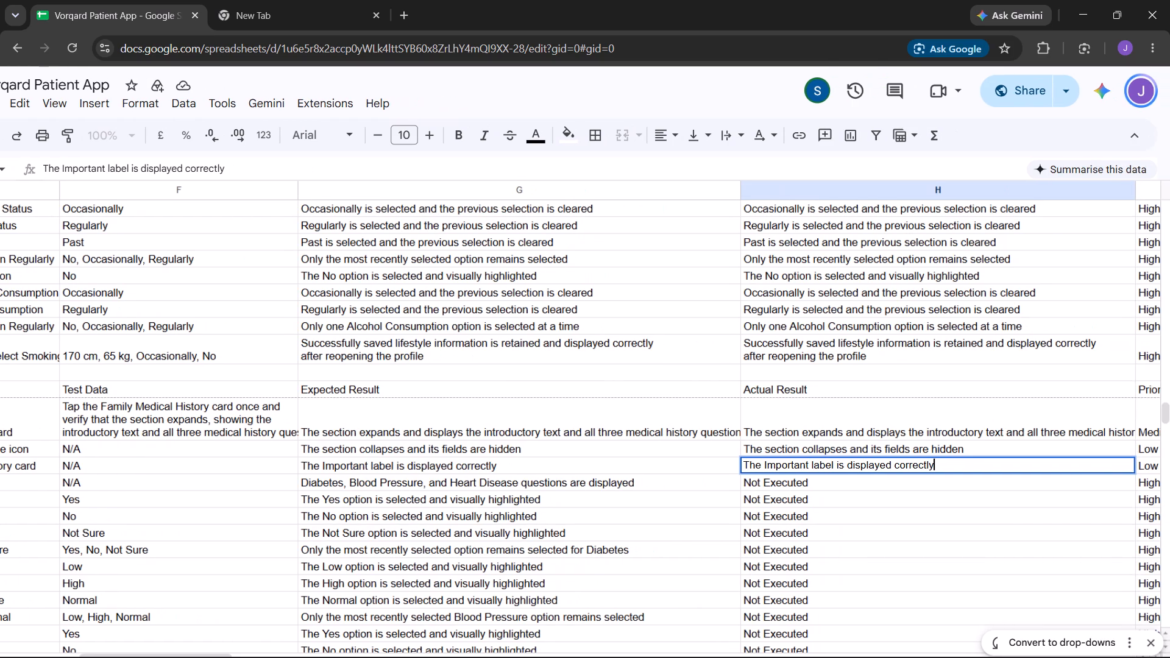
scroll(882, 461, down, 1)
click(860, 391)
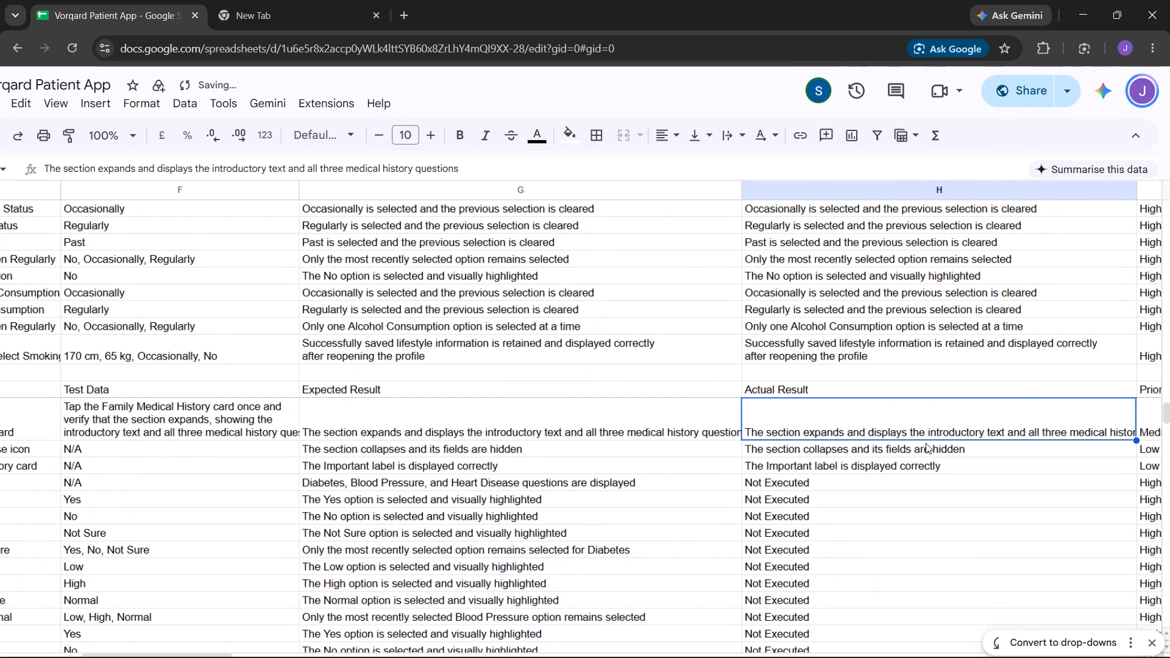
Set the Status of the Important label test case in row 409 to Pass.
scroll(926, 443, left, 3)
double_click(891, 462)
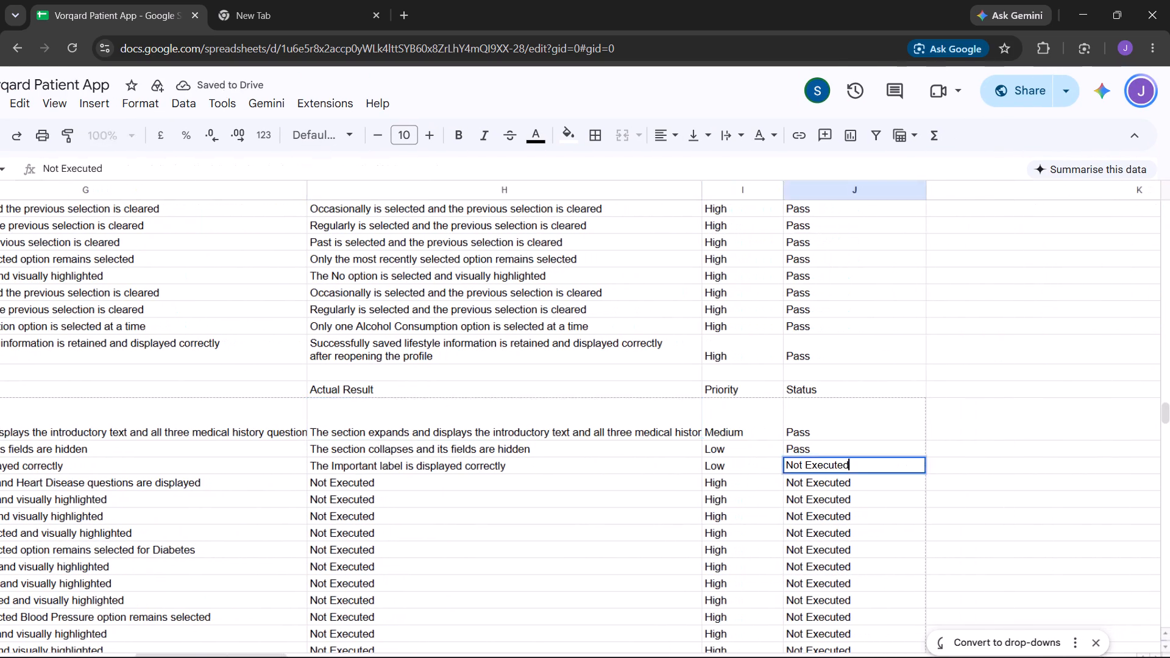
key(BackSpace)
key(BackSpace)
key(BackSpace)
key(BackSpace)
key(BackSpace)
key(BackSpace)
key(BackSpace)
key(BackSpace)
key(BackSpace)
key(BackSpace)
key(BackSpace)
key(BackSpace)
key(BackSpace)
key(BackSpace)
key(BackSpace)
key(BackSpace)
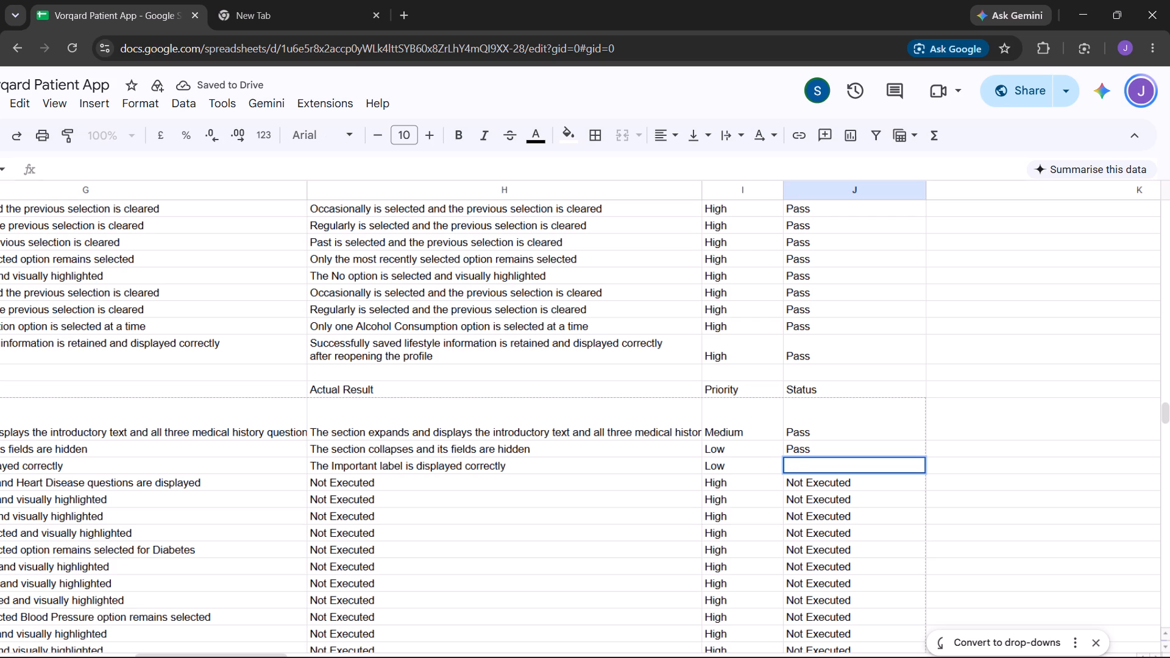
key(Return)
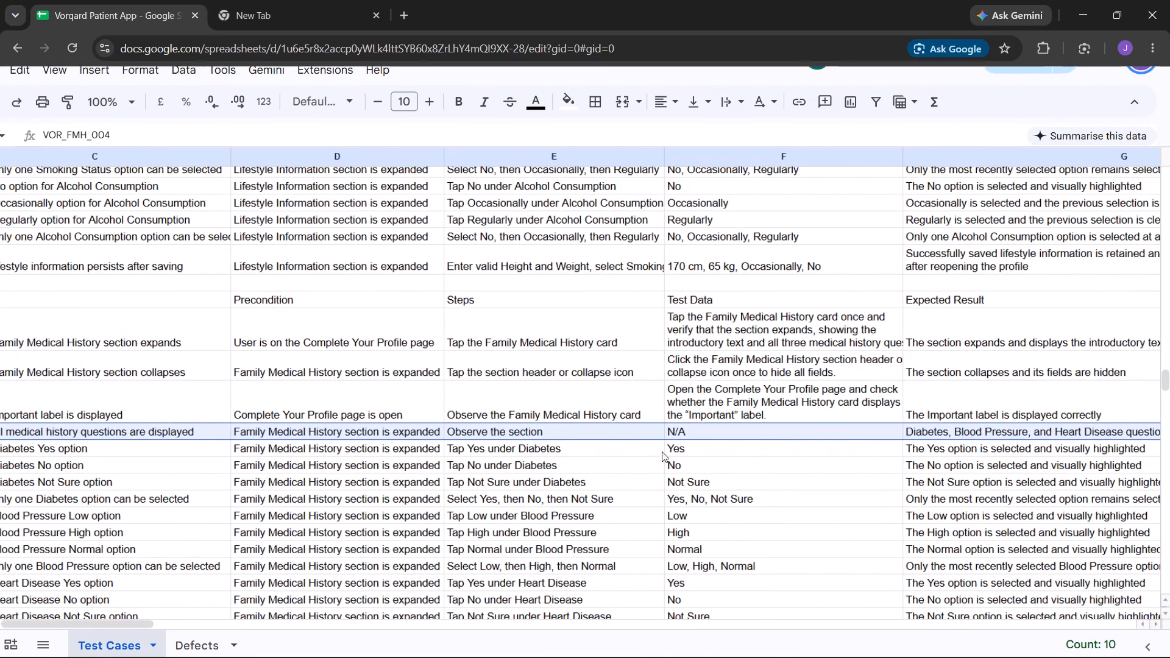
double_click(733, 430)
key(ctrl+a)
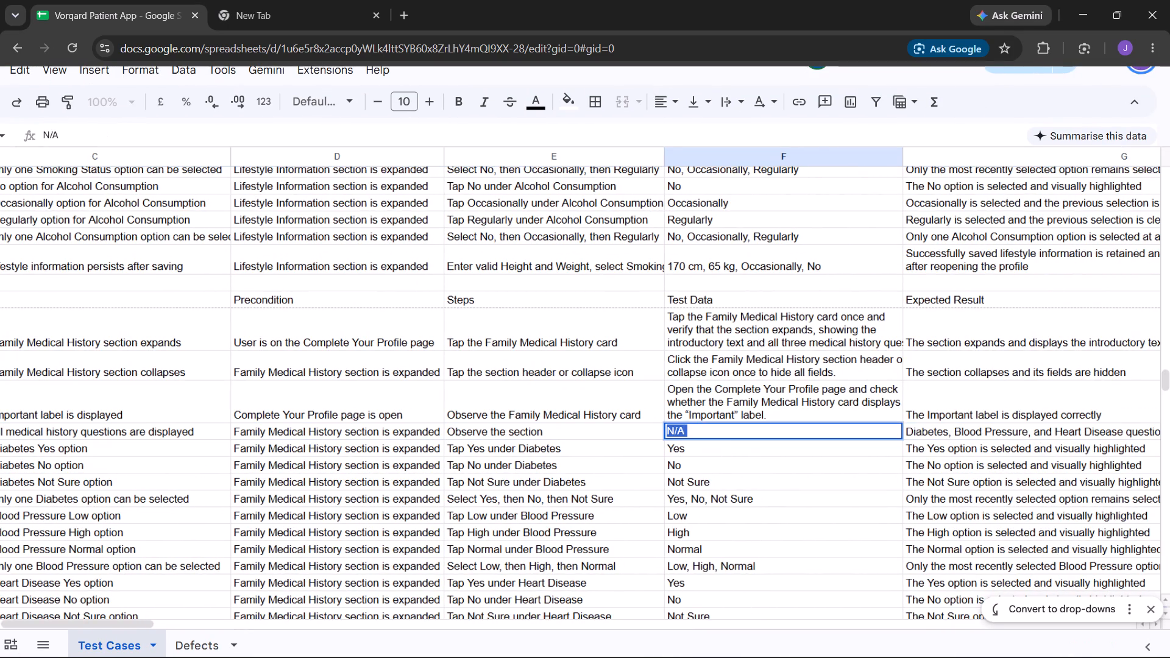
key(ctrl+v)
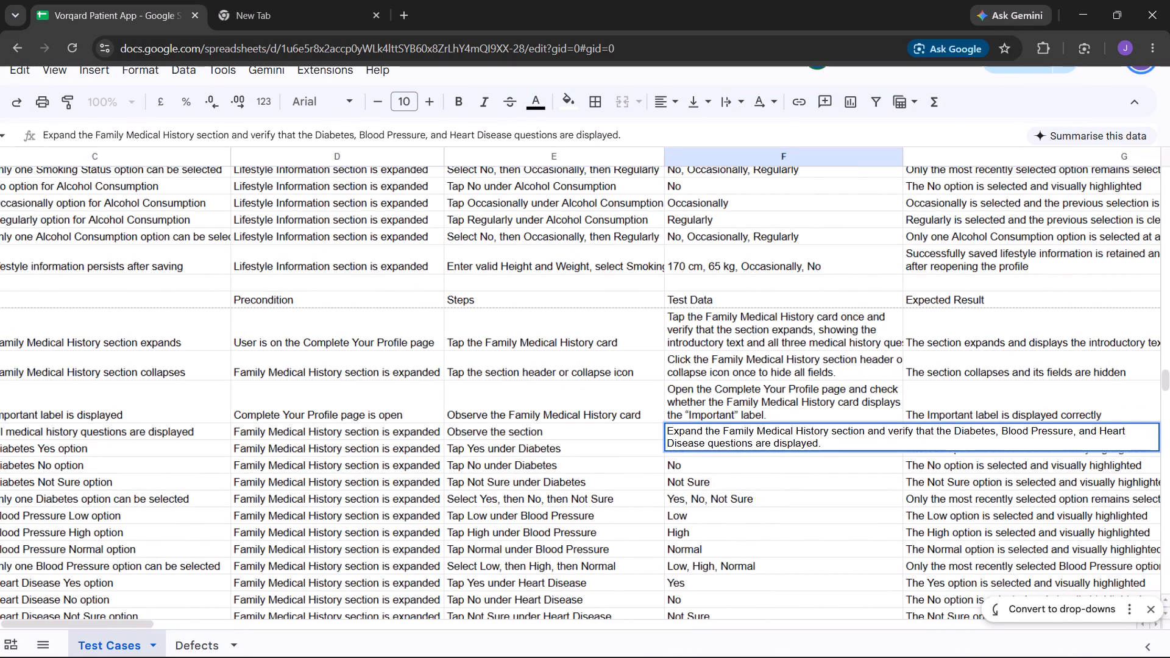
click(890, 430)
key(ctrl+Return)
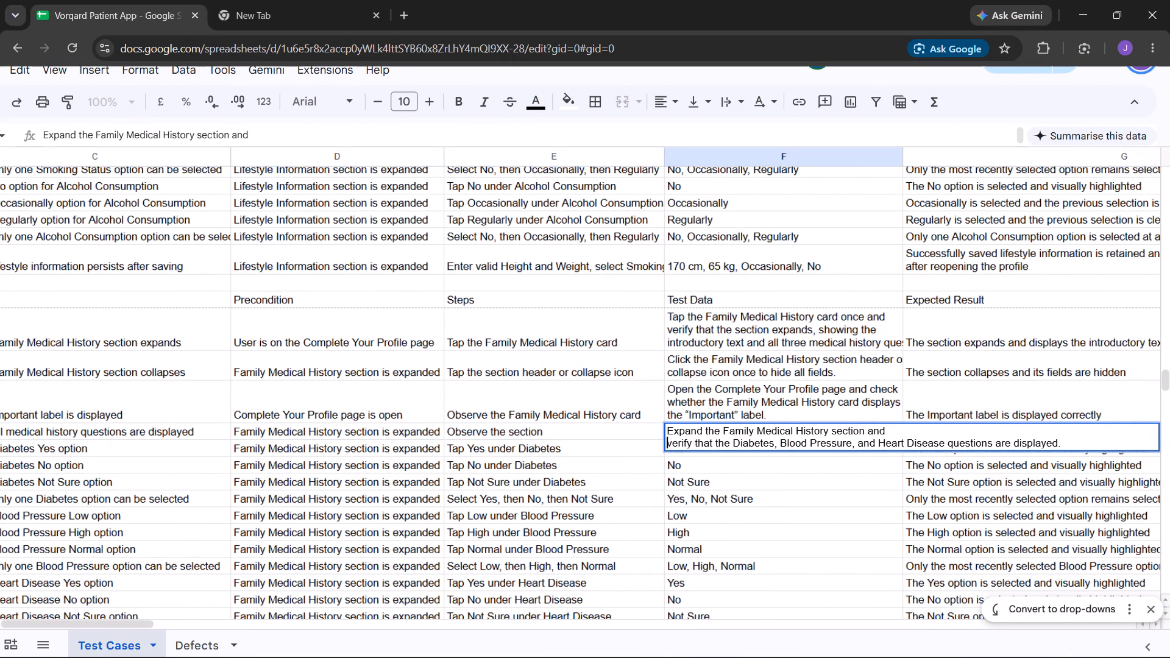
click(877, 442)
key(ctrl+Return)
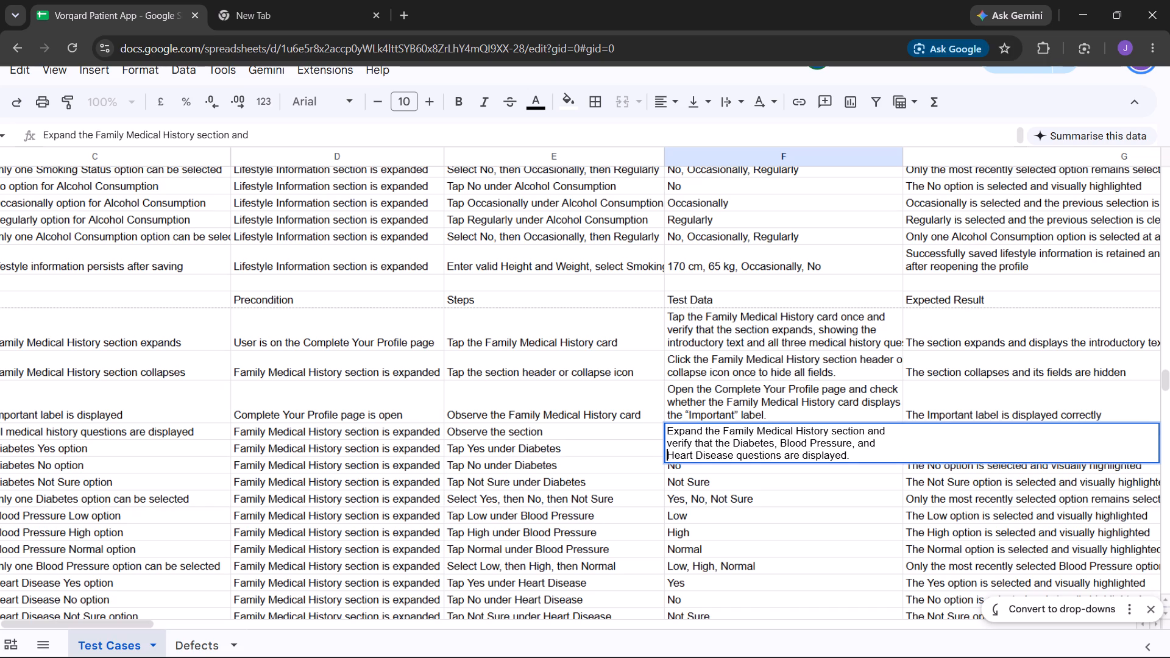
click(977, 383)
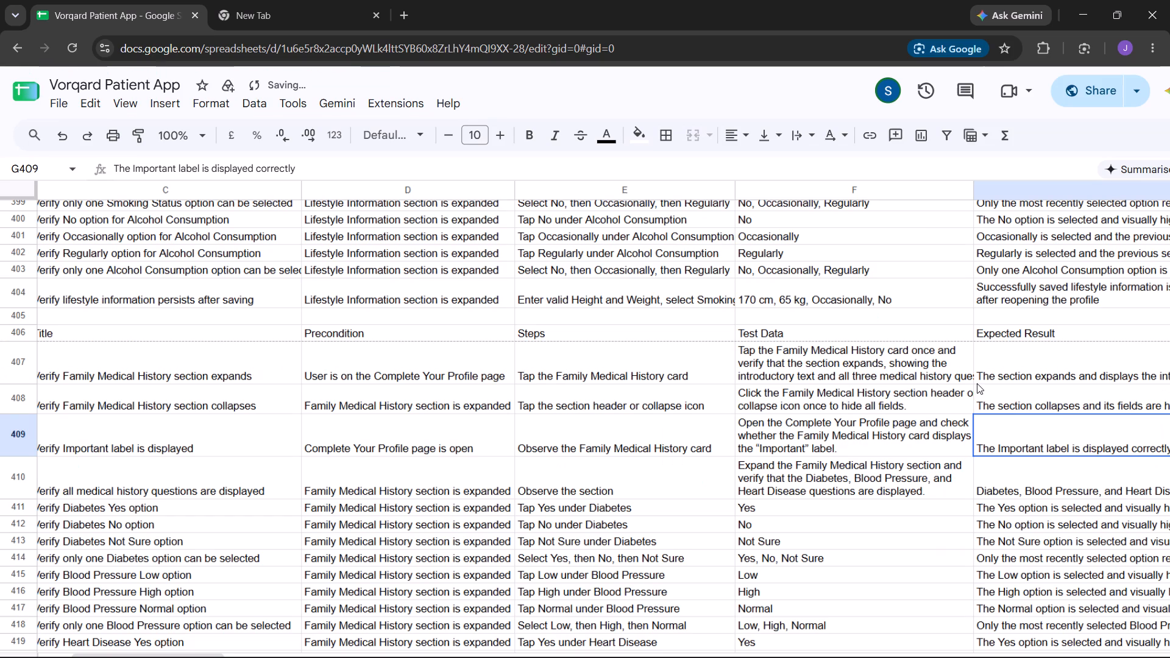
Copy the Expected Result "Diabetes, Blood Pressure, and Heart Disease questions are displayed" from G410 into the Actual Result cell H410.
scroll(920, 439, down, 1)
scroll(920, 439, left, 3)
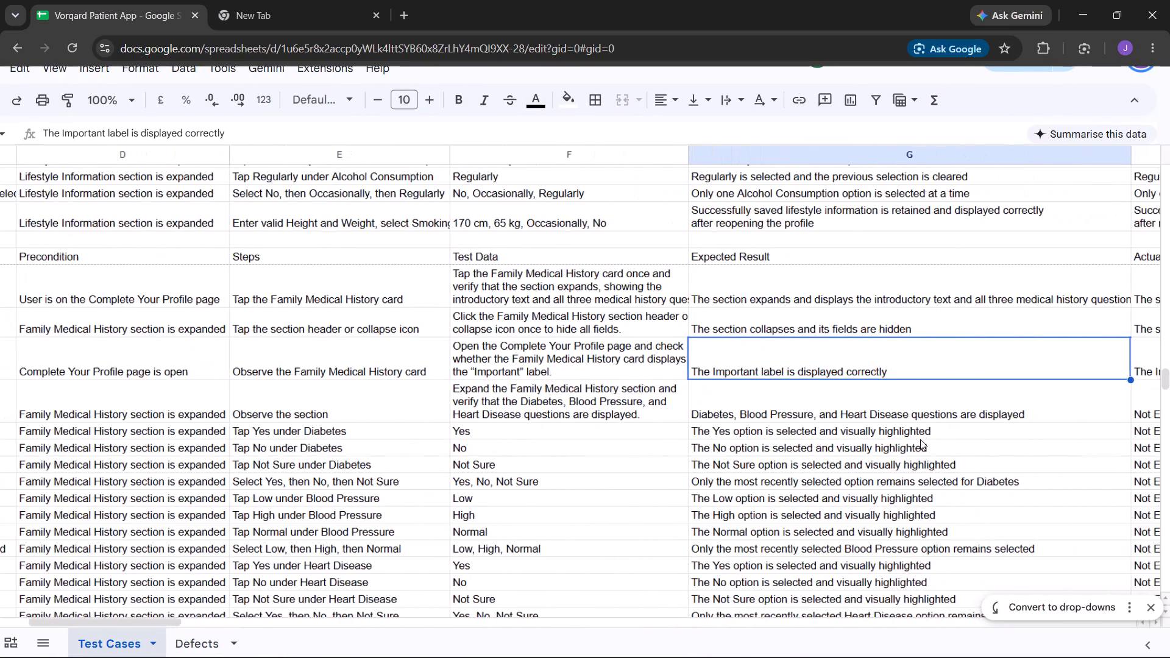
scroll(920, 439, left, 1)
click(974, 405)
key(ctrl+a)
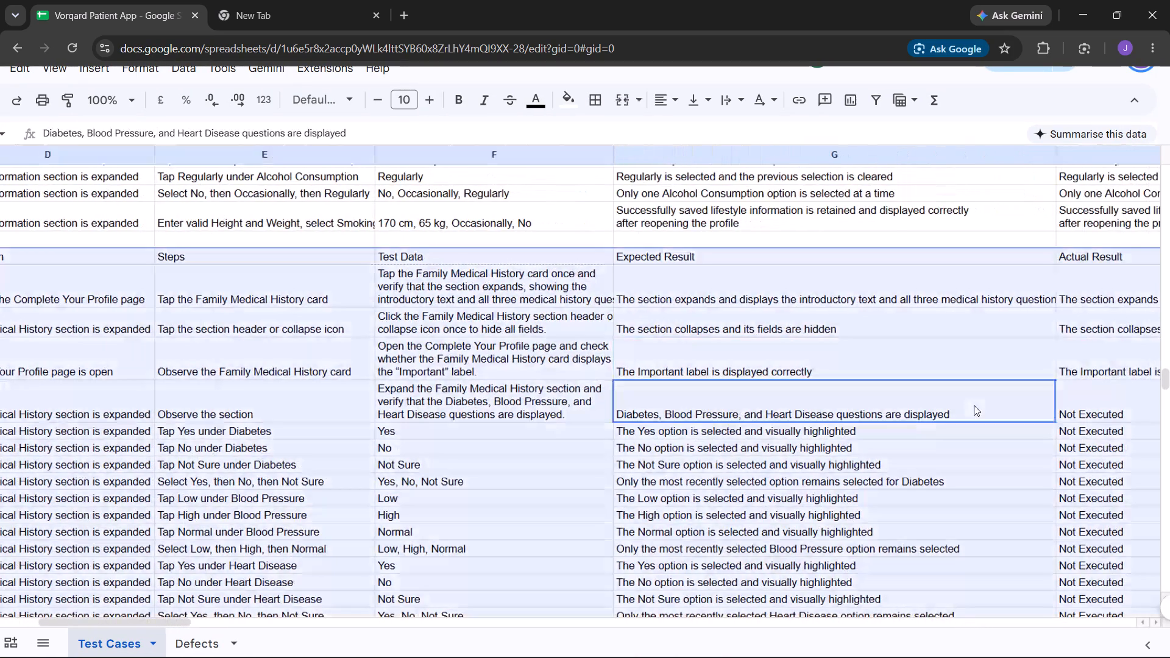
double_click(946, 403)
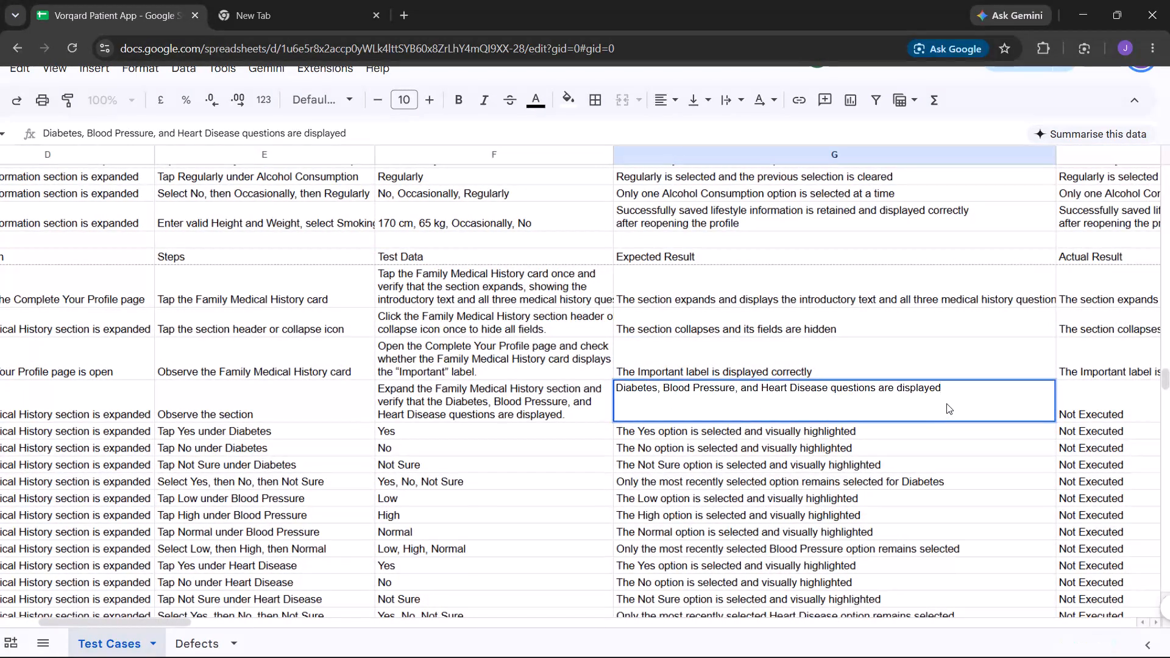
key(ctrl+a)
key(ctrl+c)
scroll(1169, 403, left, 2)
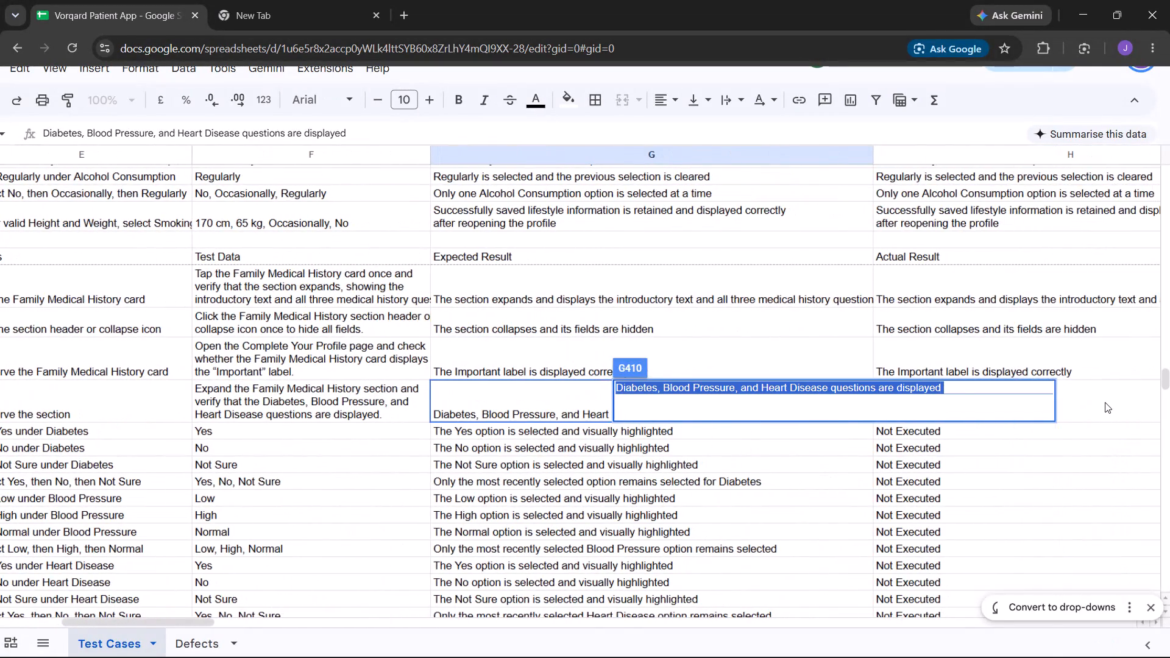
click(1105, 402)
double_click(1048, 422)
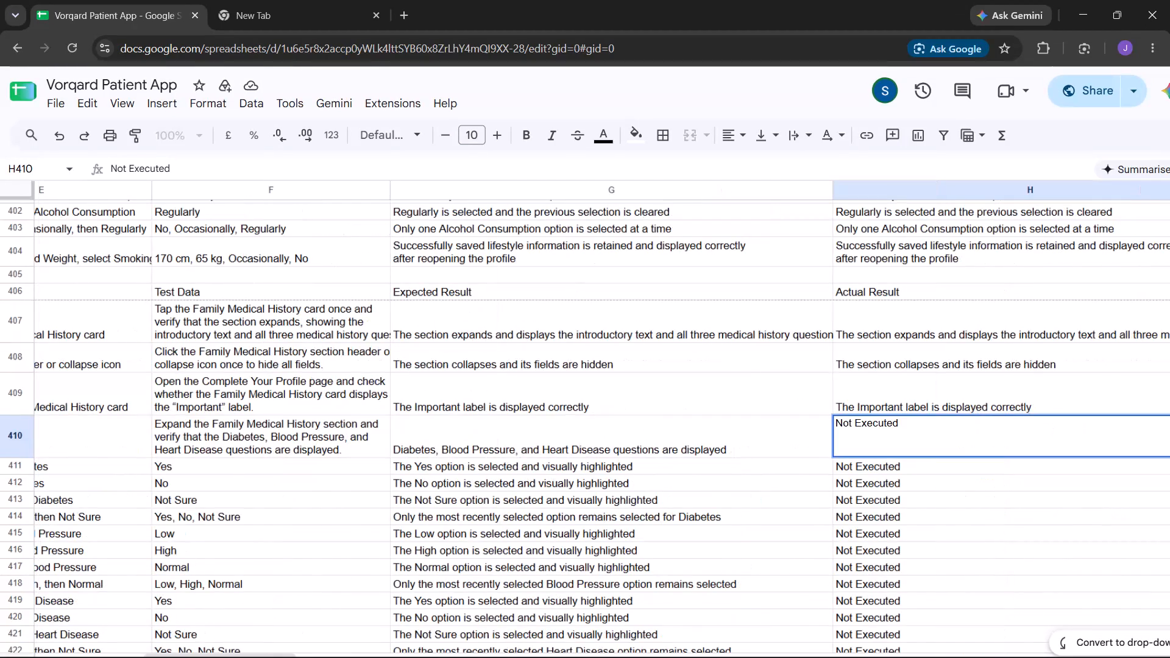
key(ctrl+a)
key(ctrl+v)
click(817, 378)
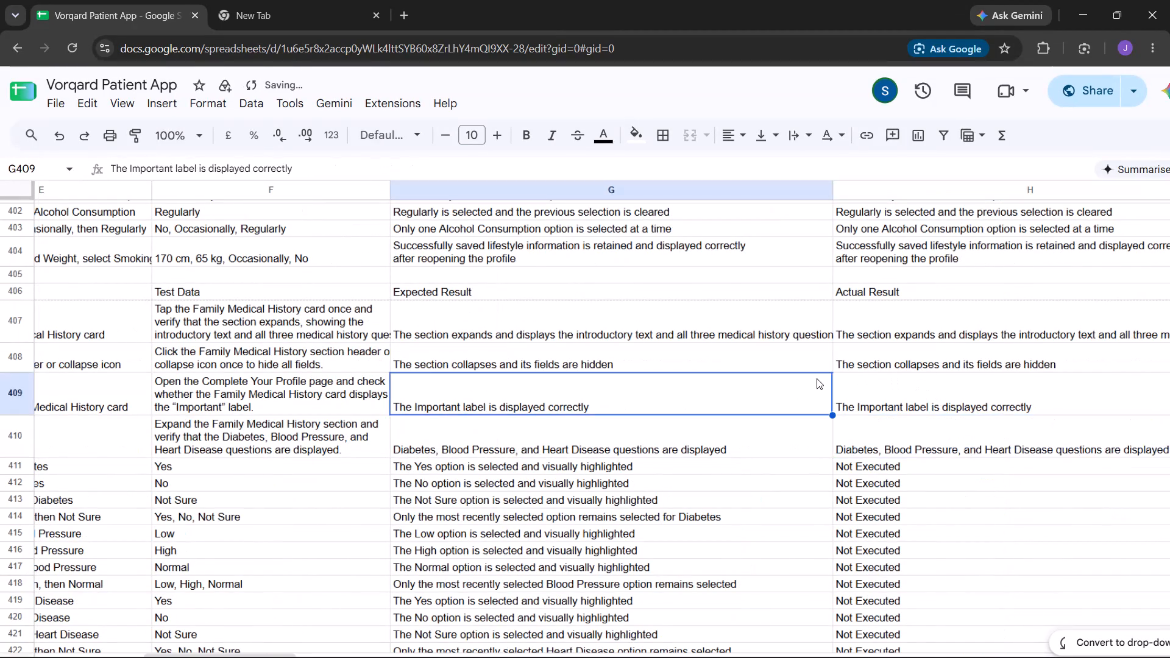
Set the Status of the medical history questions test case in J410 to Pass.
scroll(946, 462, left, 3)
double_click(921, 447)
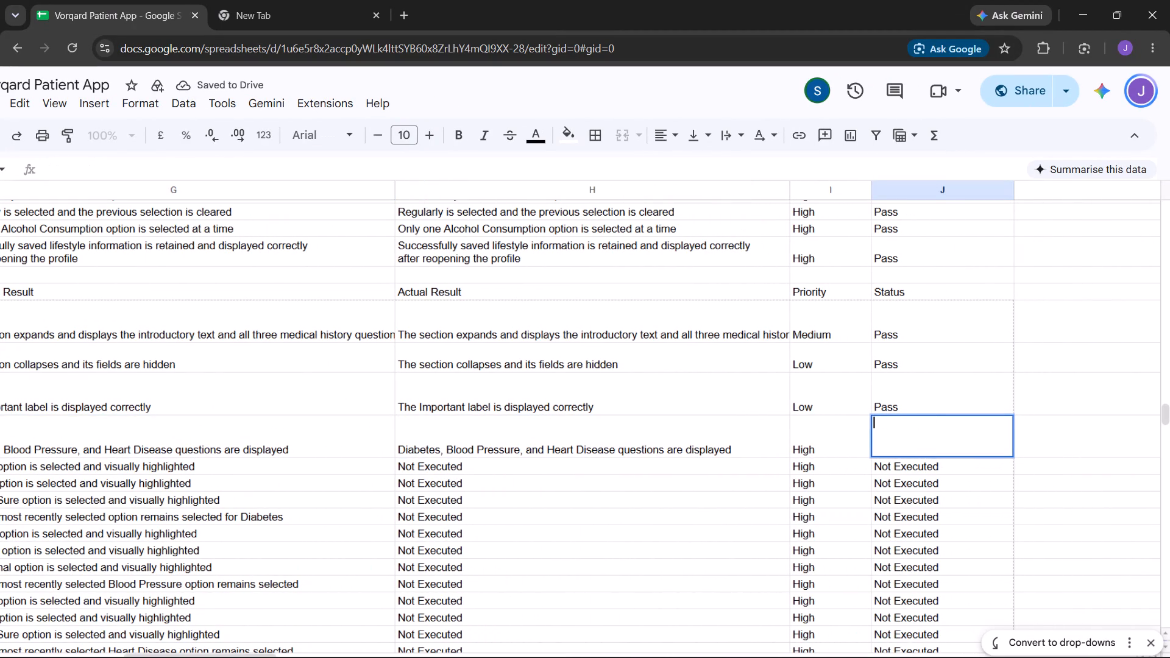
text(ass)
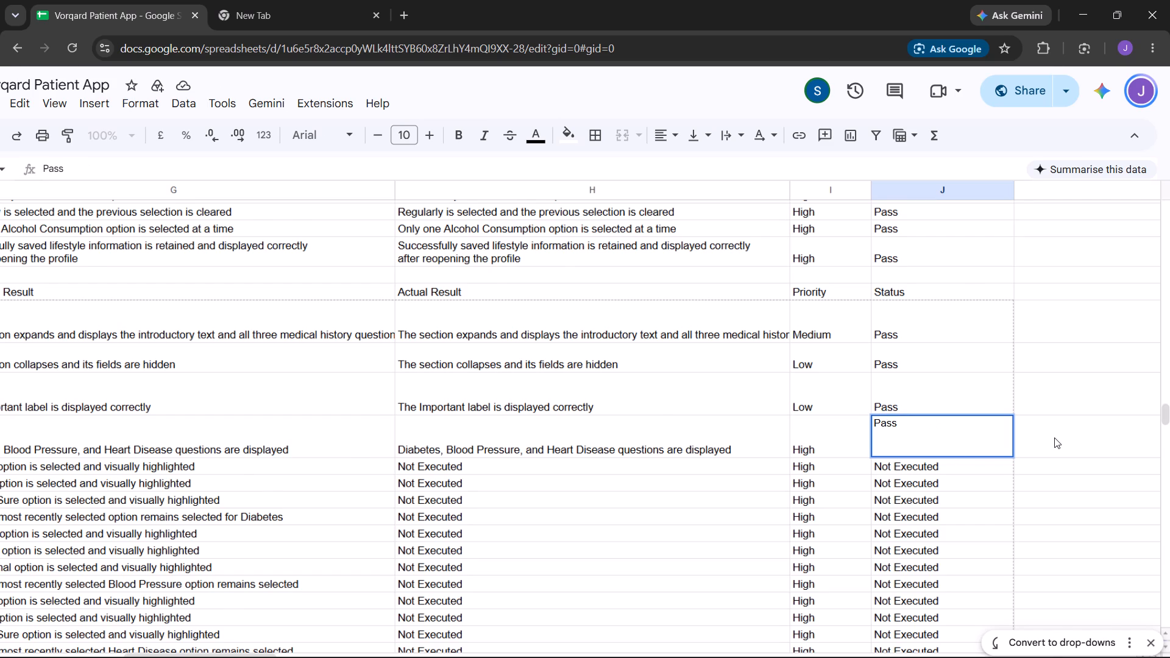
click(1054, 437)
Copy the Expected Result "The Yes option is selected and visually highlighted" from G411 into the Diabetes Yes test case's Actual Result H411.
scroll(819, 434, right, 5)
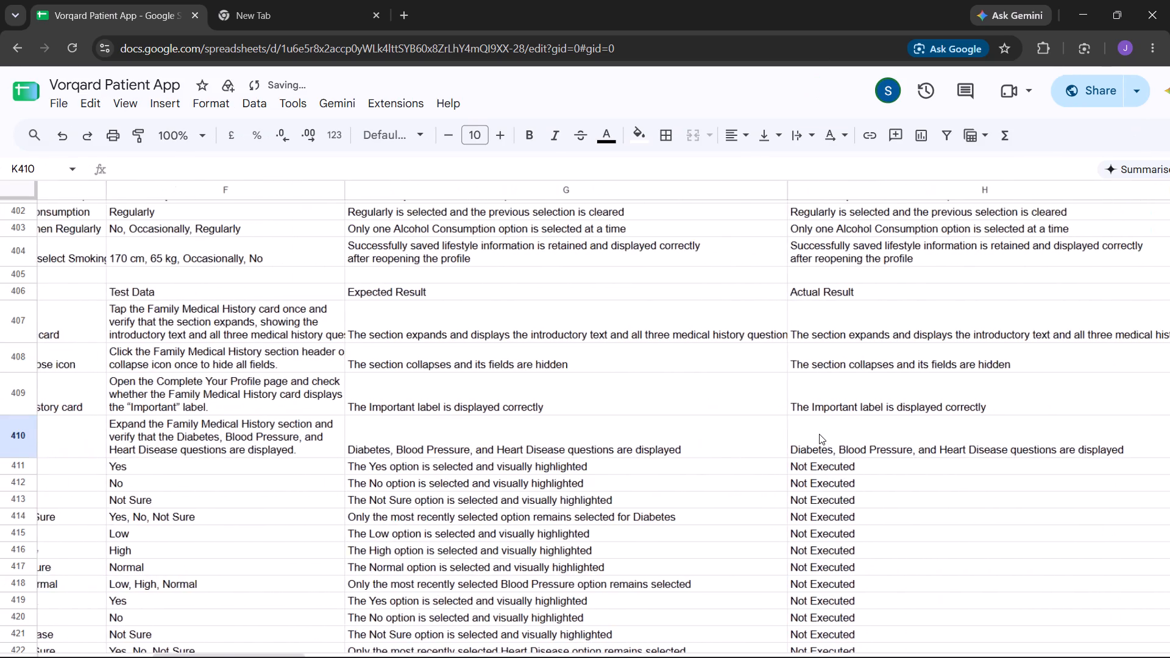
scroll(819, 434, right, 4)
scroll(400, 441, right, 1)
scroll(400, 441, left, 2)
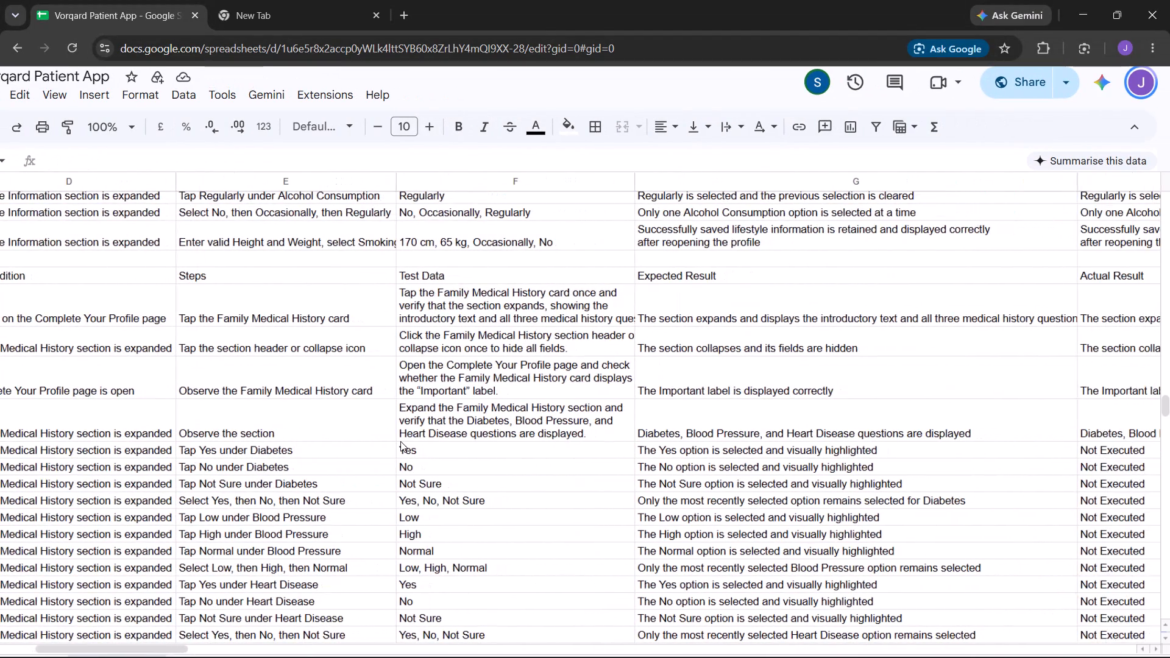
scroll(400, 441, left, 2)
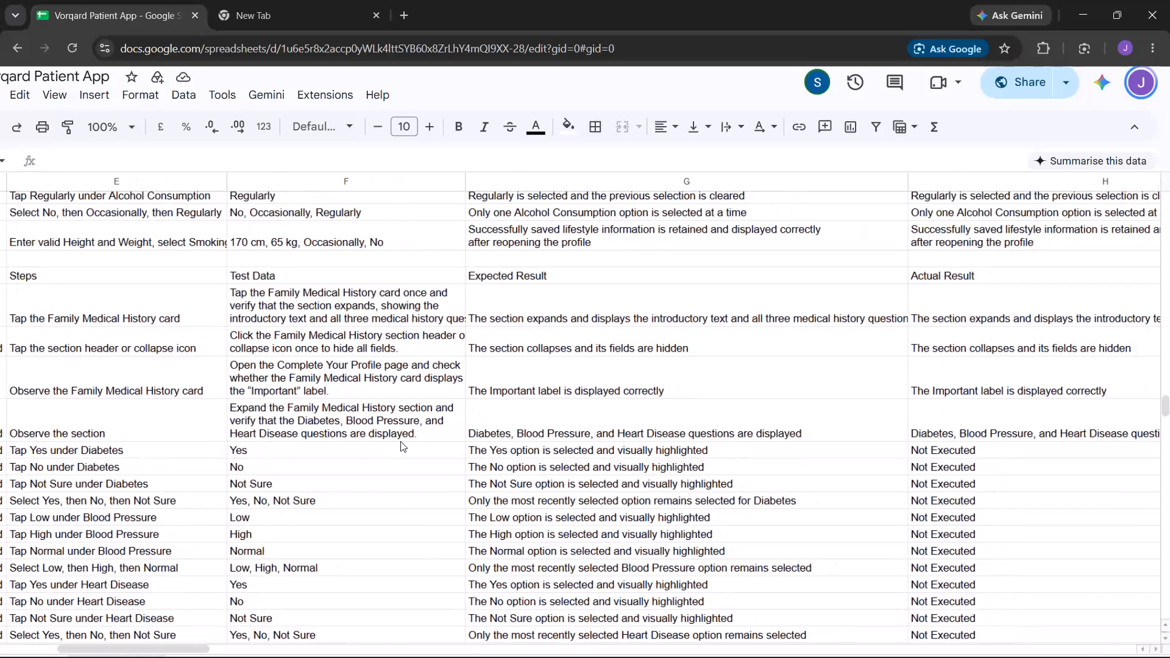
drag(400, 441, 642, 442)
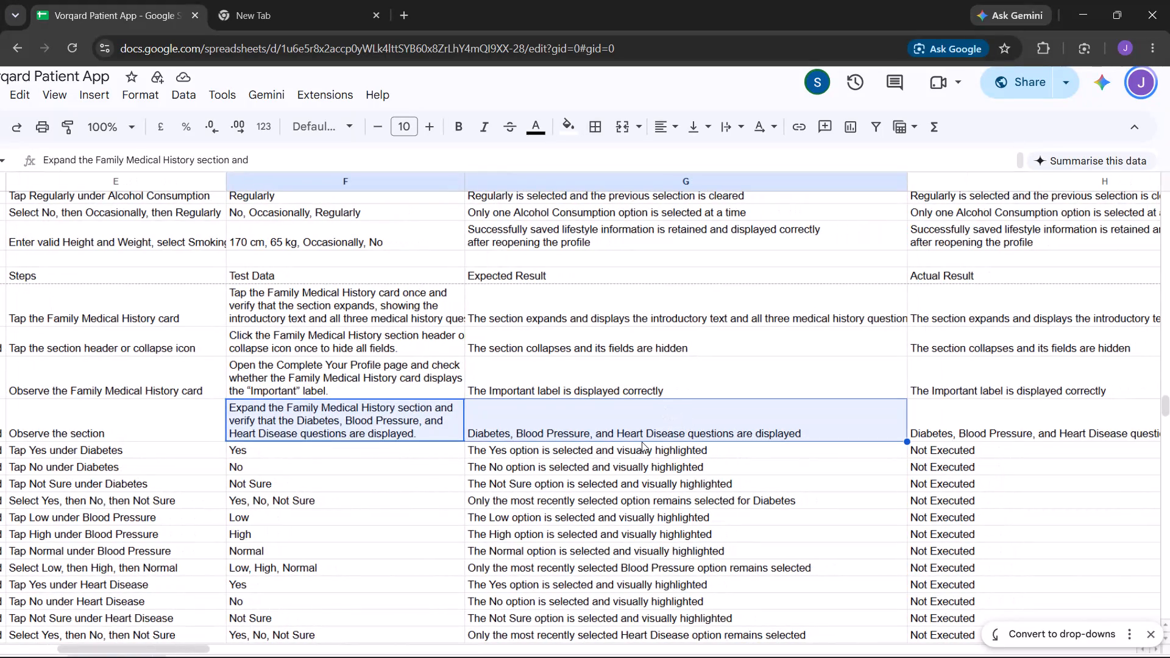
double_click(618, 459)
key(ctrl+a)
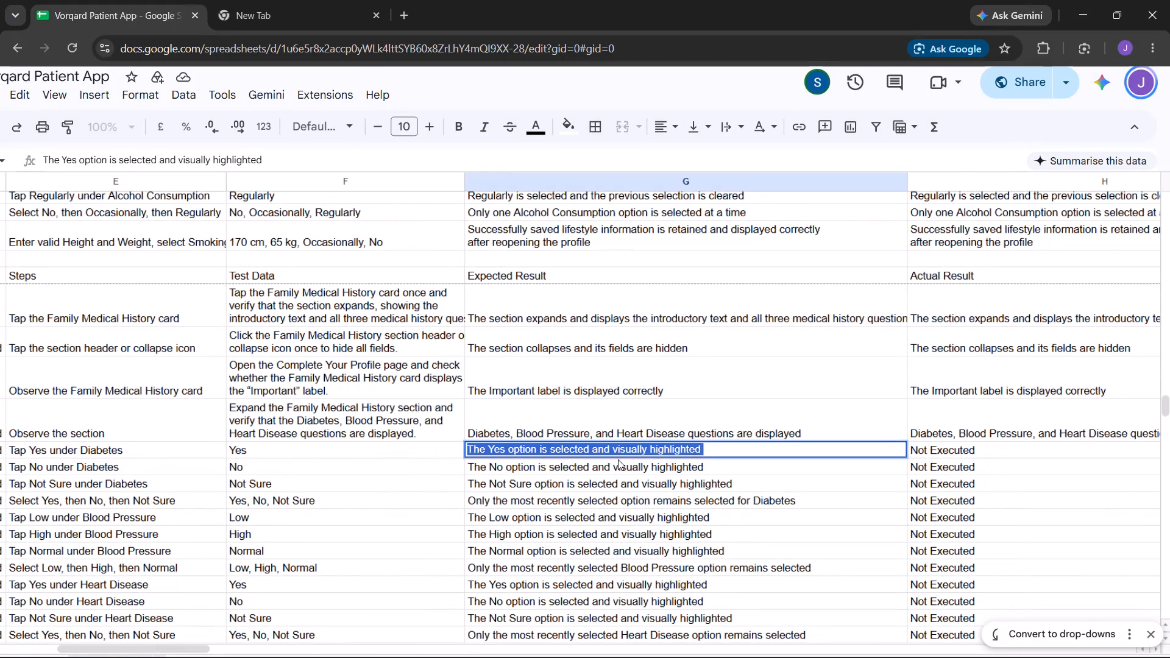
key(ctrl+c)
scroll(888, 450, right, 1)
double_click(935, 446)
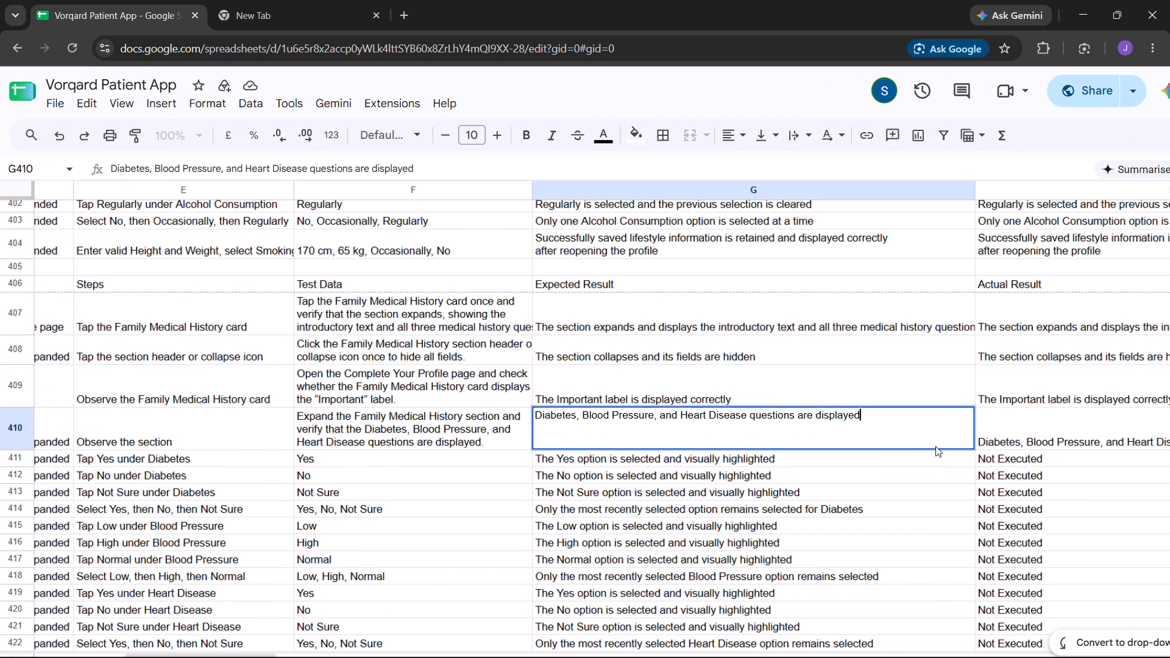
double_click(1007, 452)
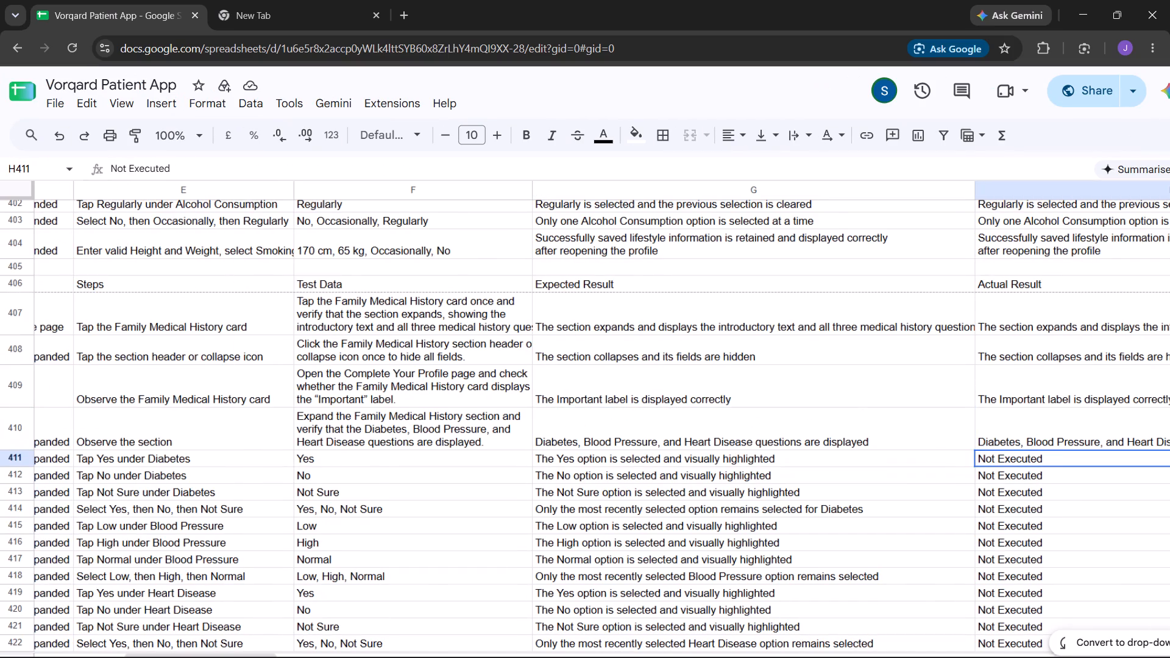
double_click(1021, 459)
key(ctrl+a)
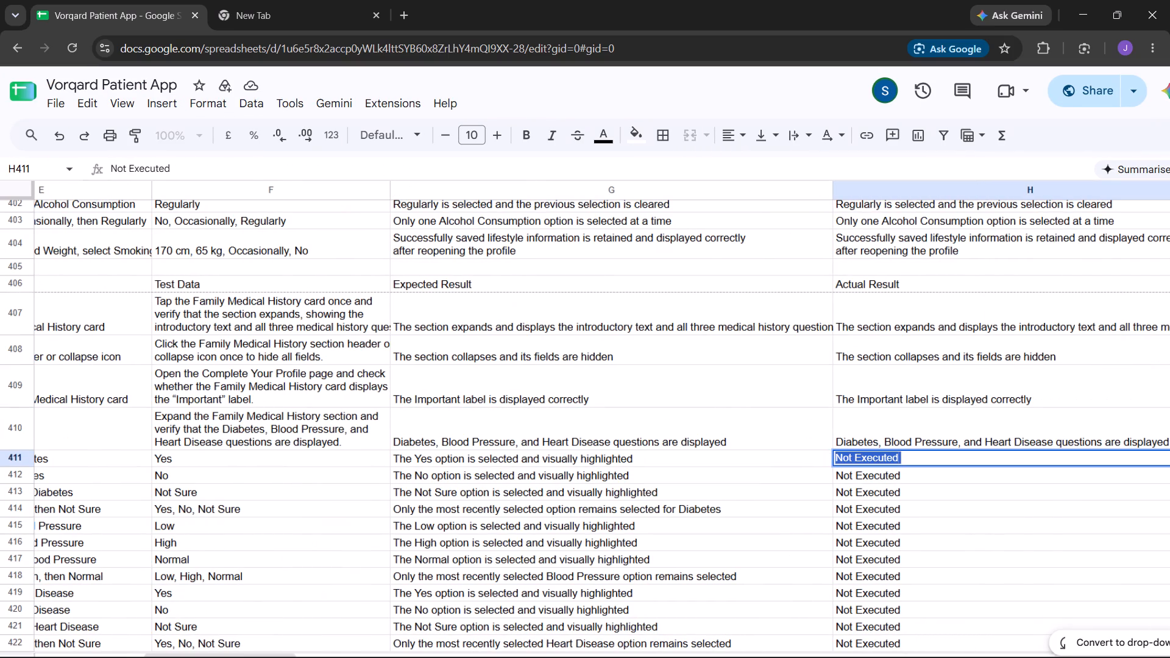
key(ctrl+v)
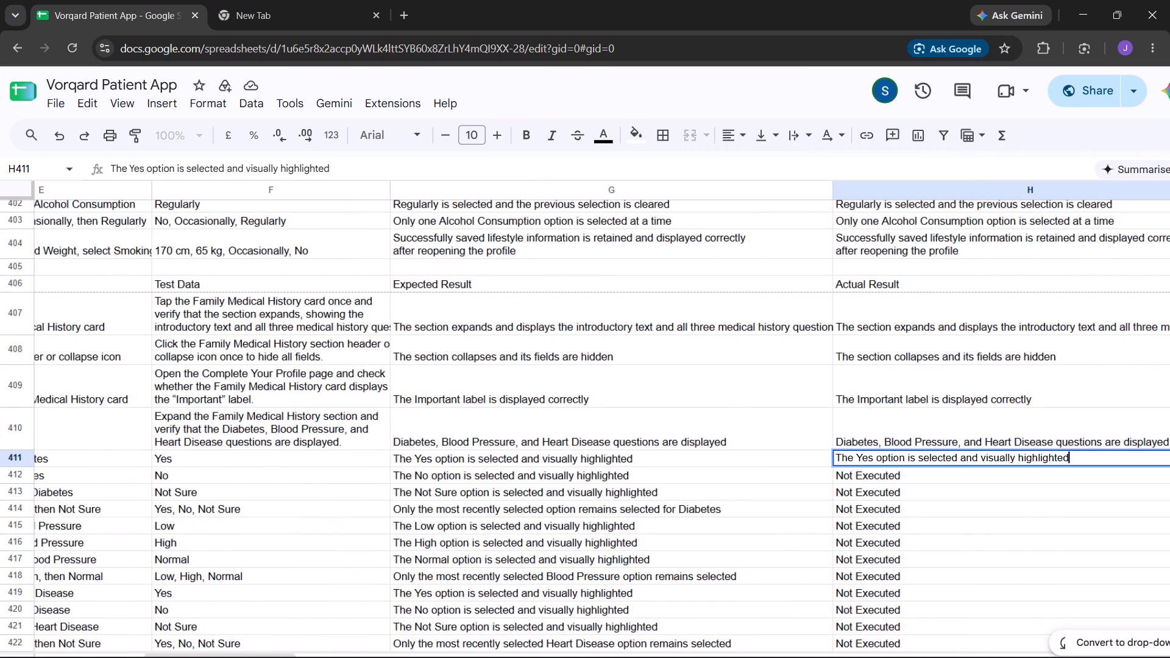
click(1031, 430)
Set the Status of the Diabetes Yes option test case in J411 to Pass.
scroll(1031, 430, left, 3)
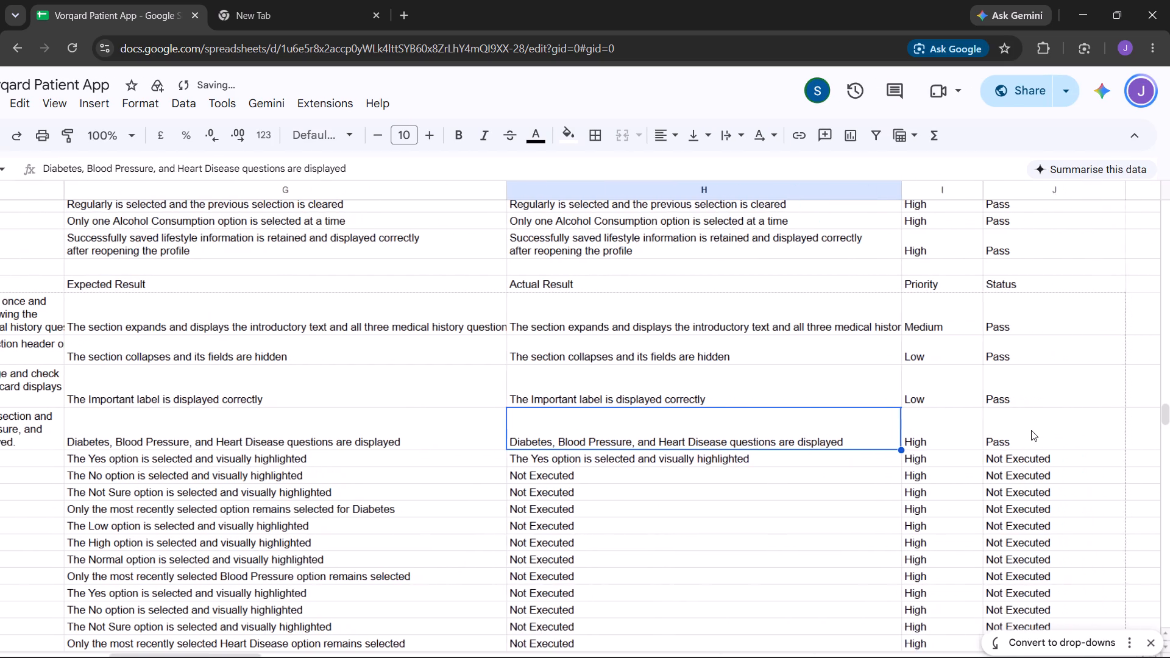
double_click(1009, 459)
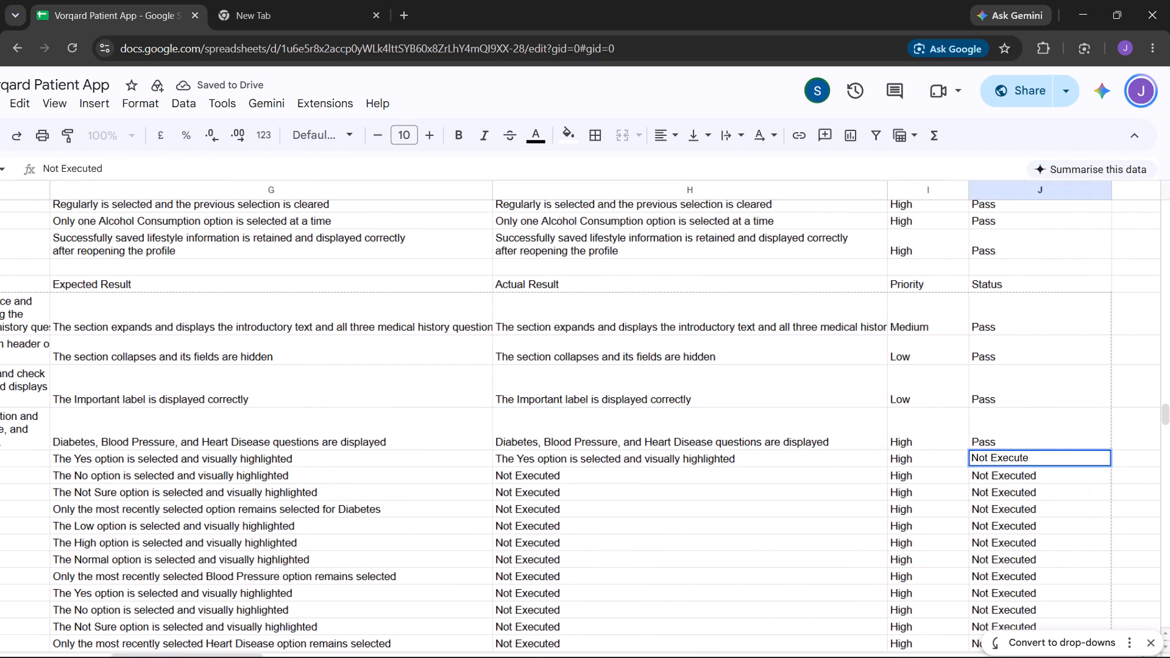
text(ass)
click(1123, 459)
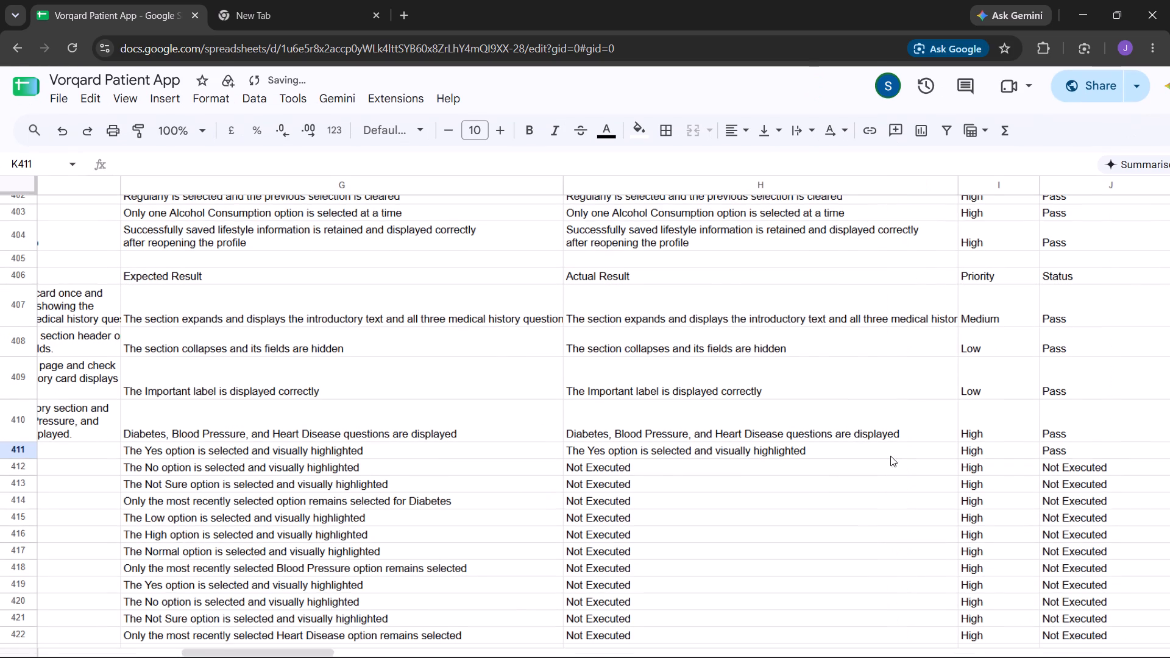
Copy the Expected Result "The No option is selected and visually highlighted" from G412 into the Diabetes No test case's Actual Result H412.
scroll(559, 467, right, 1)
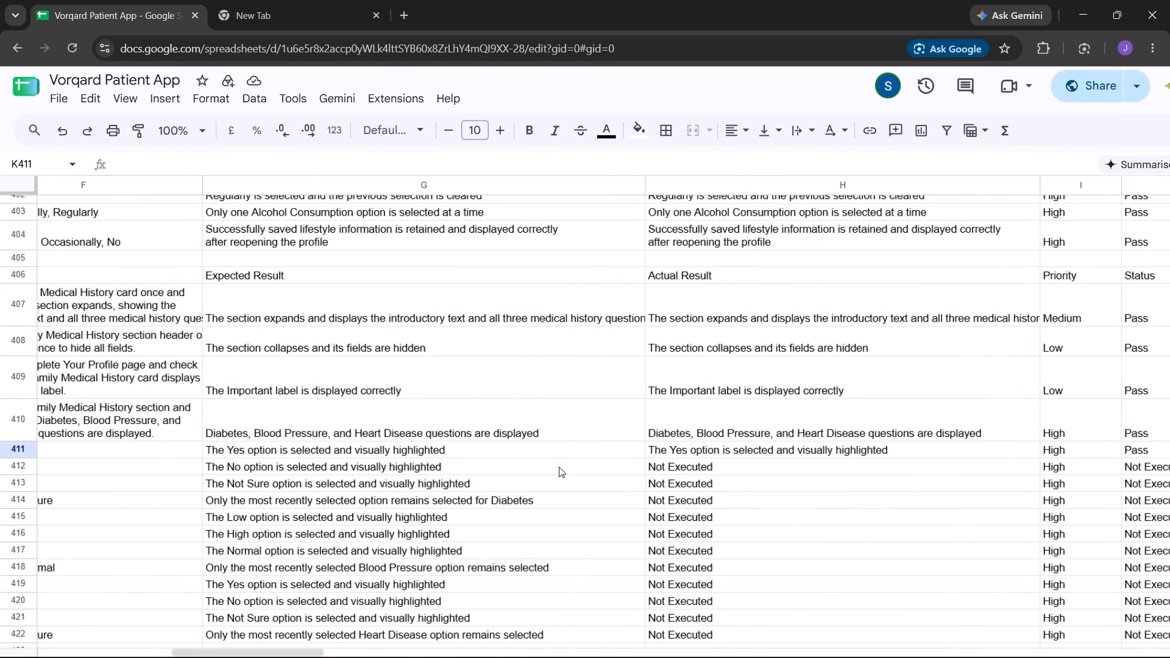
double_click(423, 463)
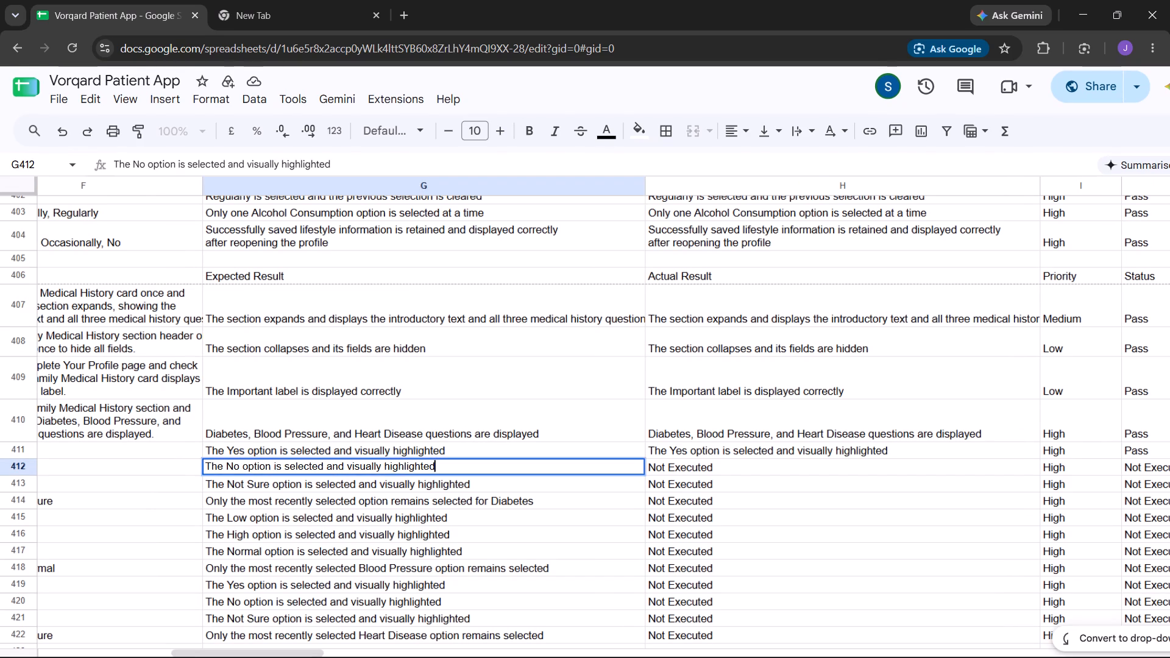
key(ctrl+z)
key(ctrl+a)
key(ctrl+c)
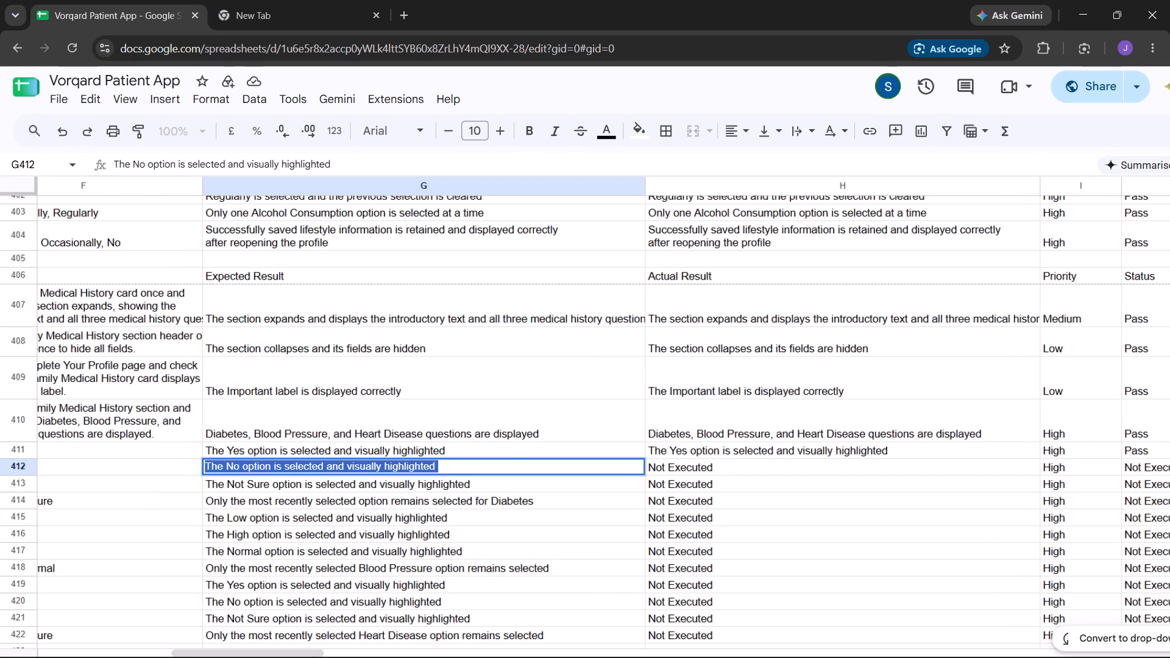
double_click(689, 465)
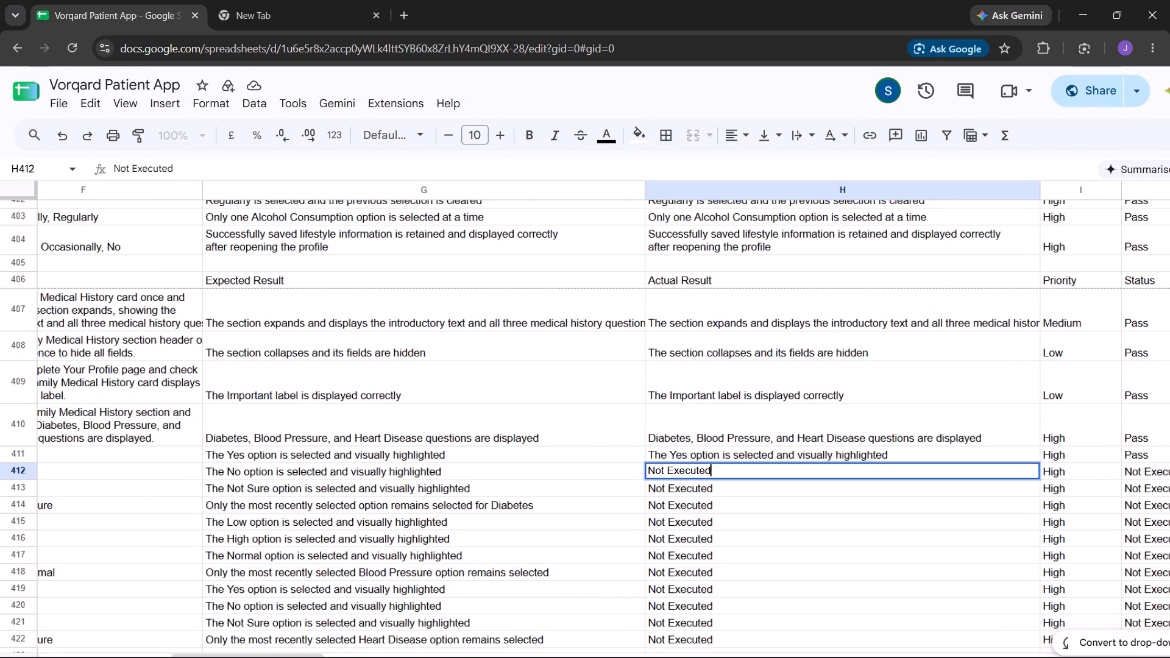
key(ctrl+a)
key(ctrl+v)
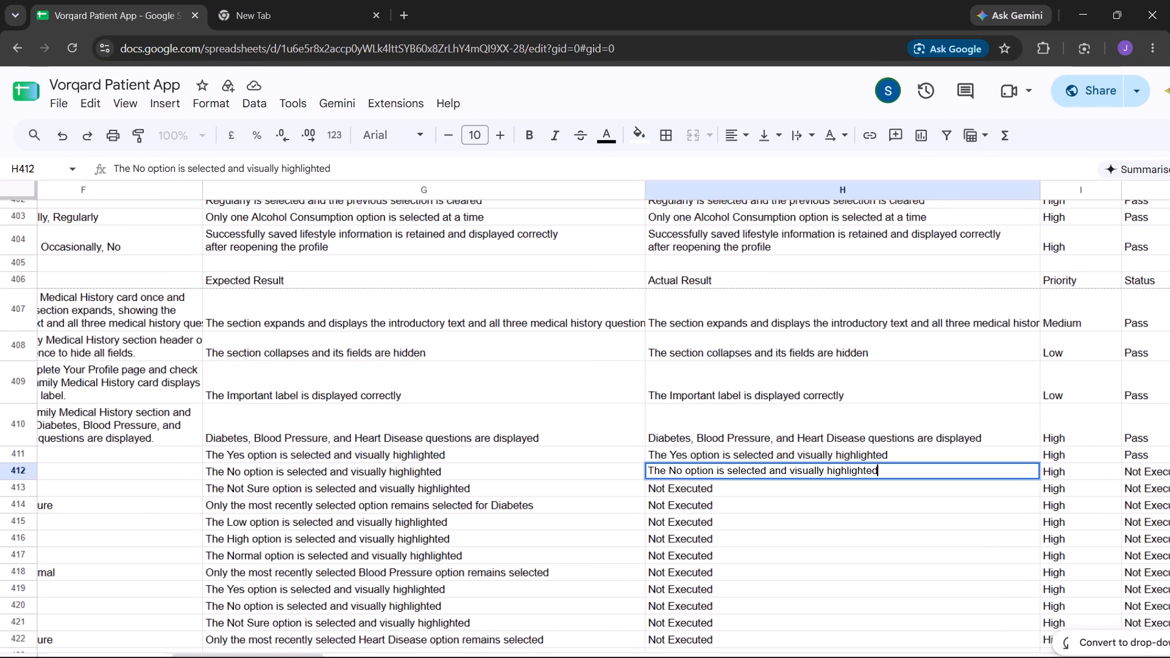
Set the Status of the Diabetes No option test case in J412 to Pass.
scroll(619, 465, left, 1)
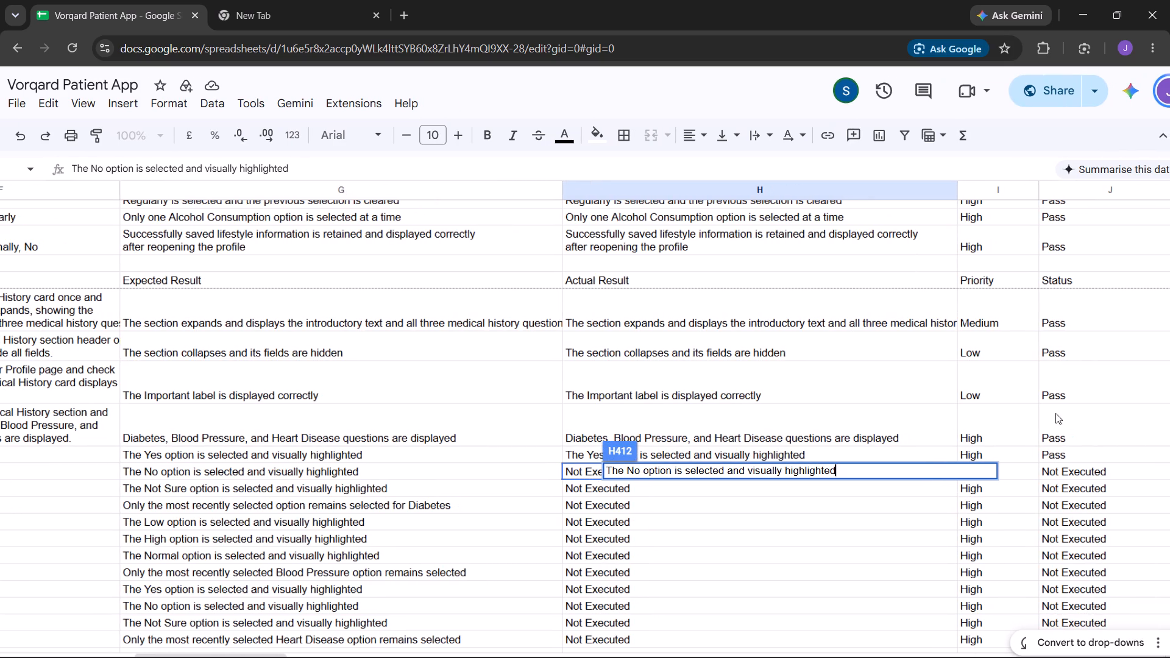
click(1078, 472)
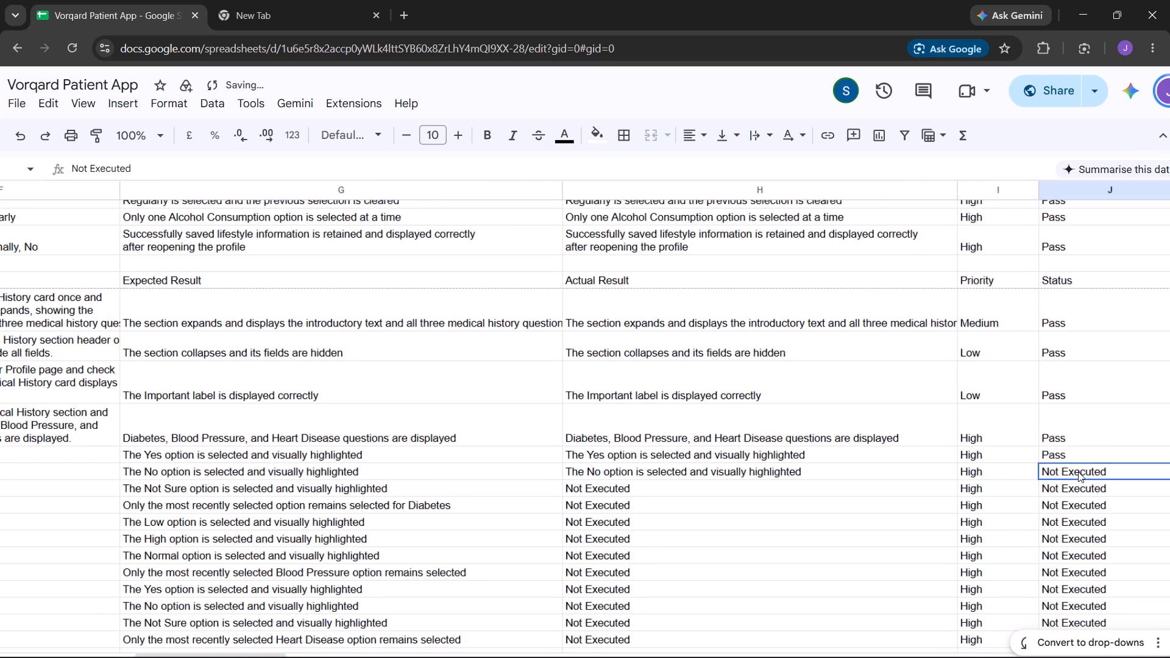
double_click(1078, 472)
key(ctrl+a)
key(BackSpace)
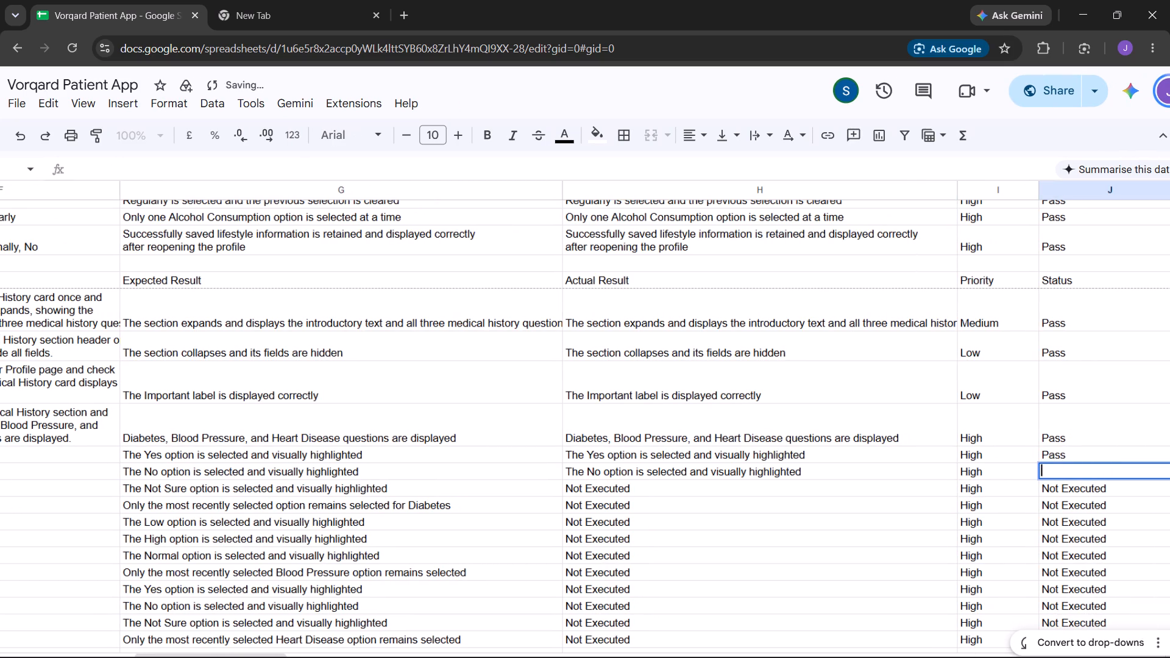
key(p)
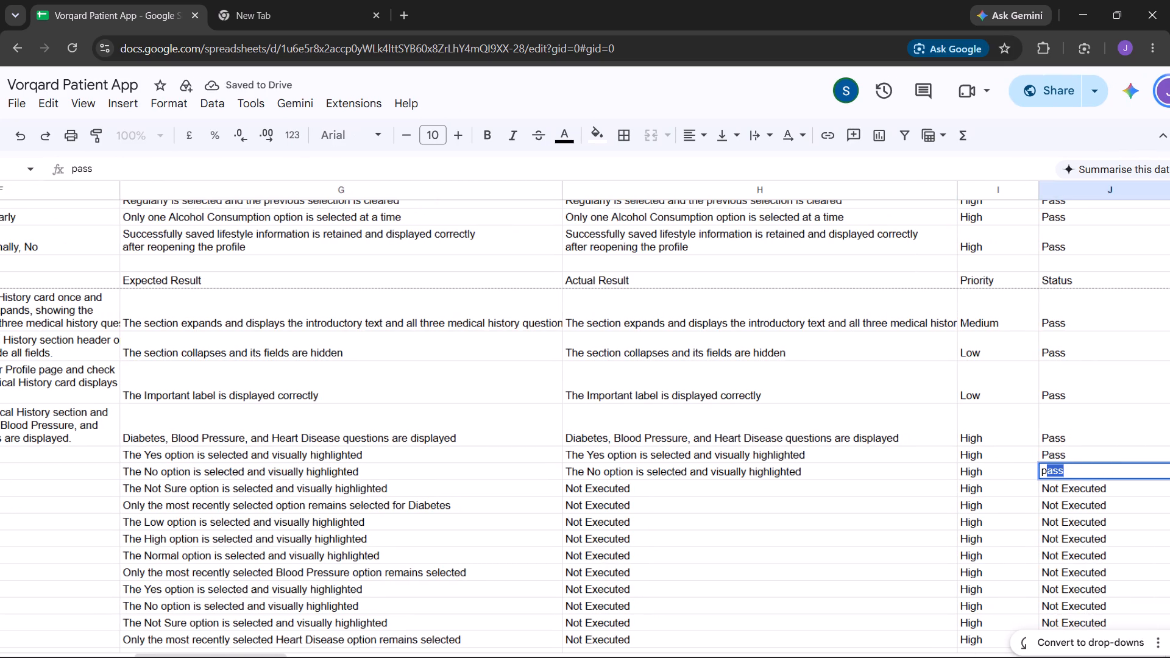
key(BackSpace)
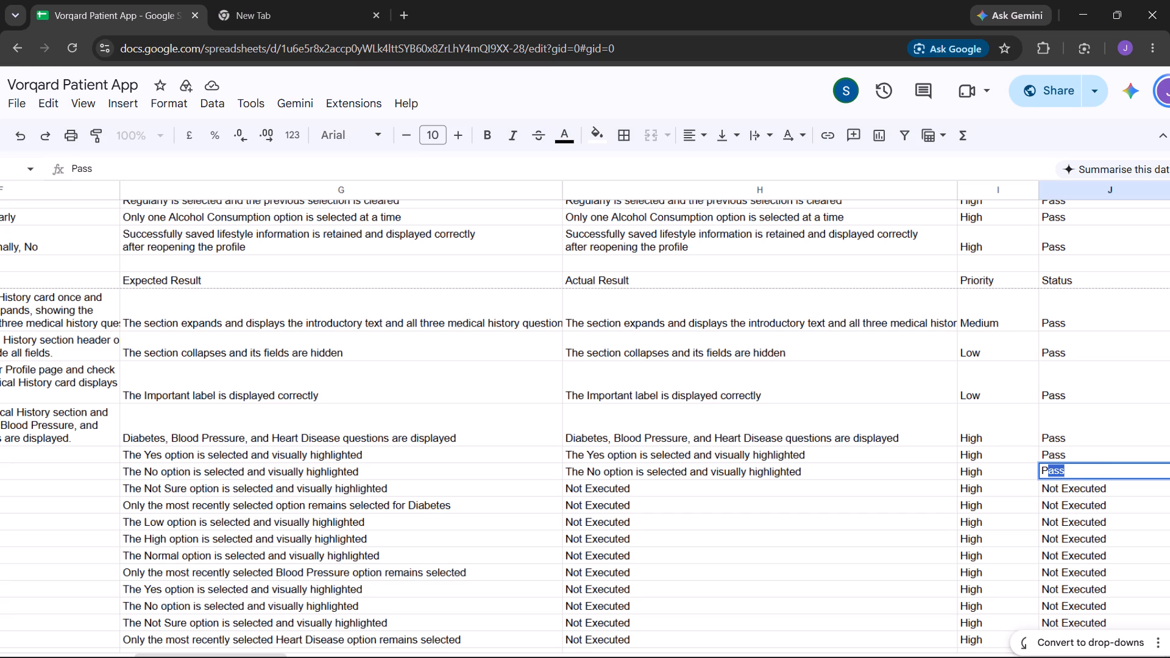
key(Return)
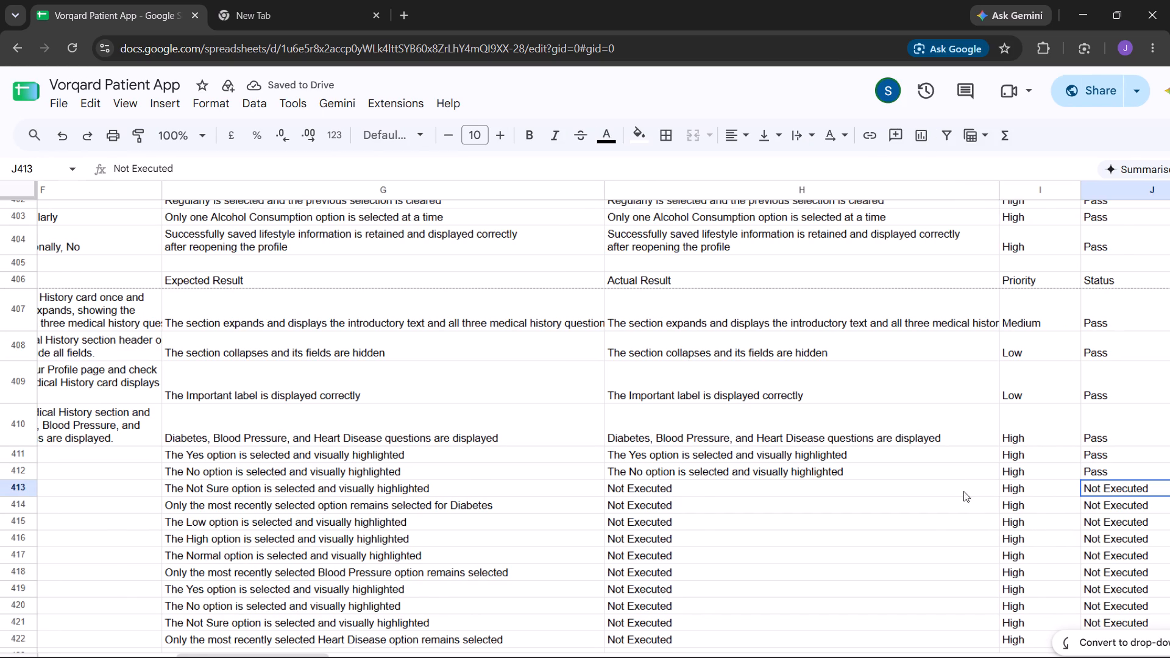
Copy the Expected Result "The Not Sure option is selected and visually highlighted" from G413 into the Diabetes Not Sure test case's Actual Result H413.
double_click(369, 483)
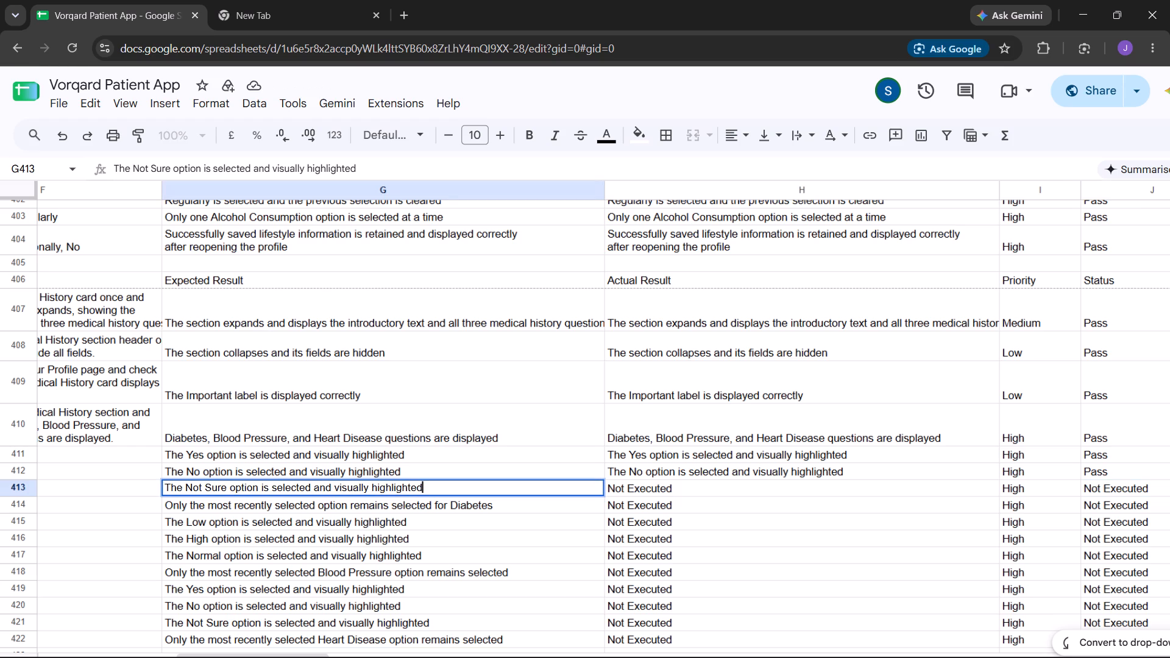
key(ctrl+a)
key(ctrl+c)
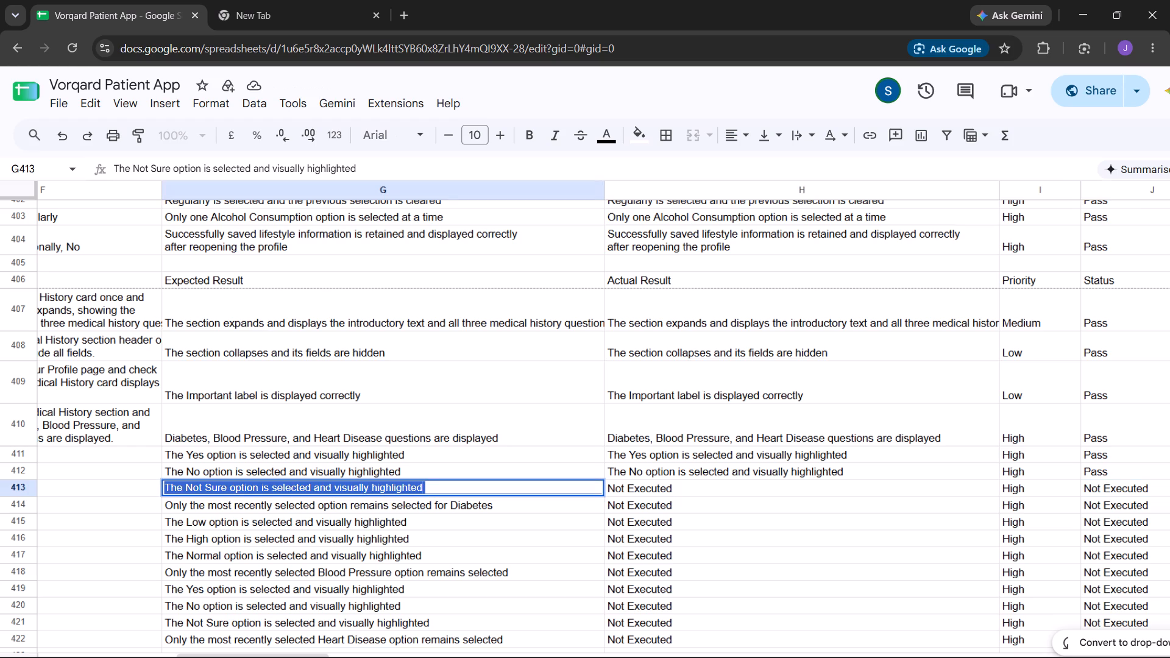
double_click(673, 487)
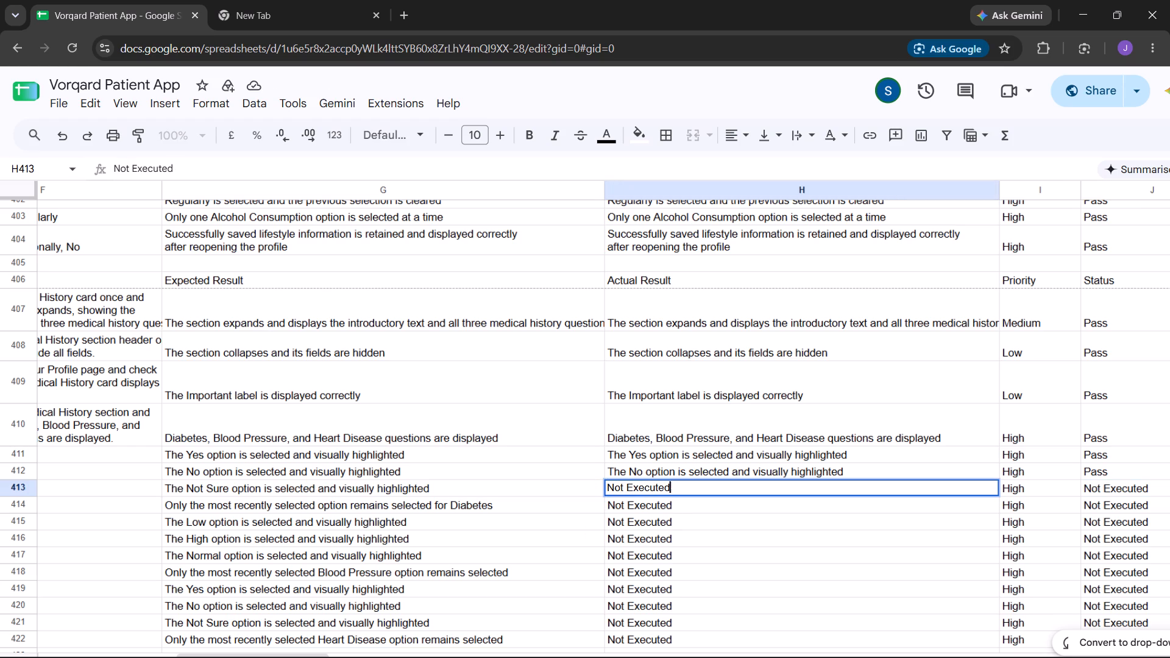
key(ctrl+a)
key(ctrl+v)
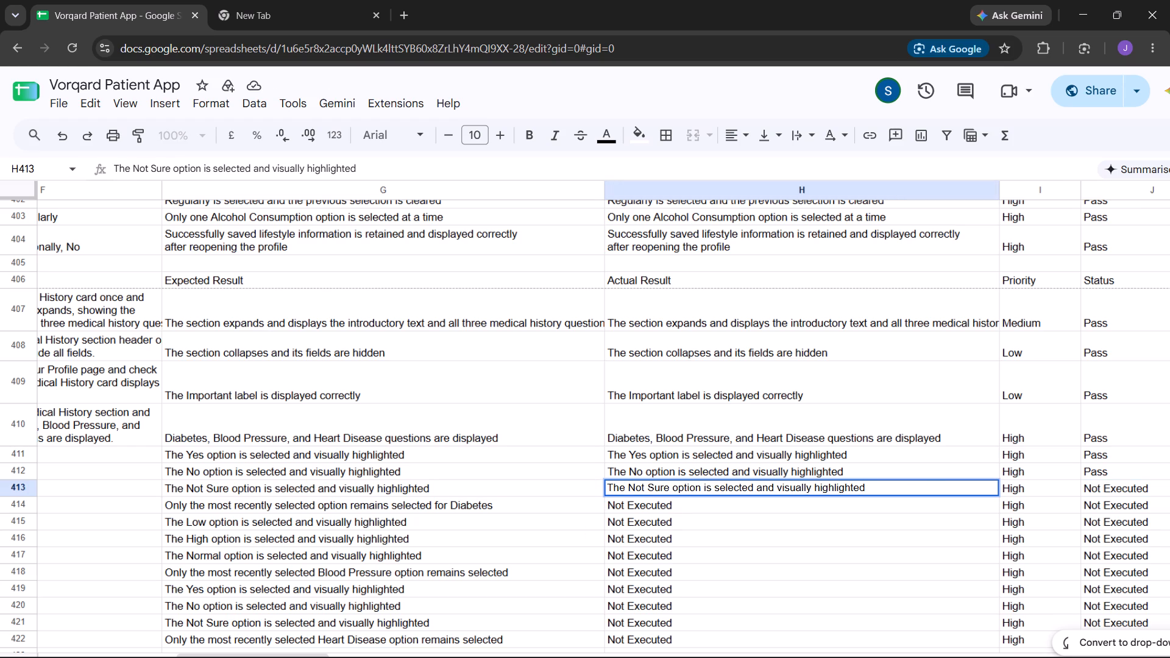
click(957, 411)
Set the Status of the Diabetes Not Sure option test case in J413 to Pass.
scroll(1076, 504, left, 1)
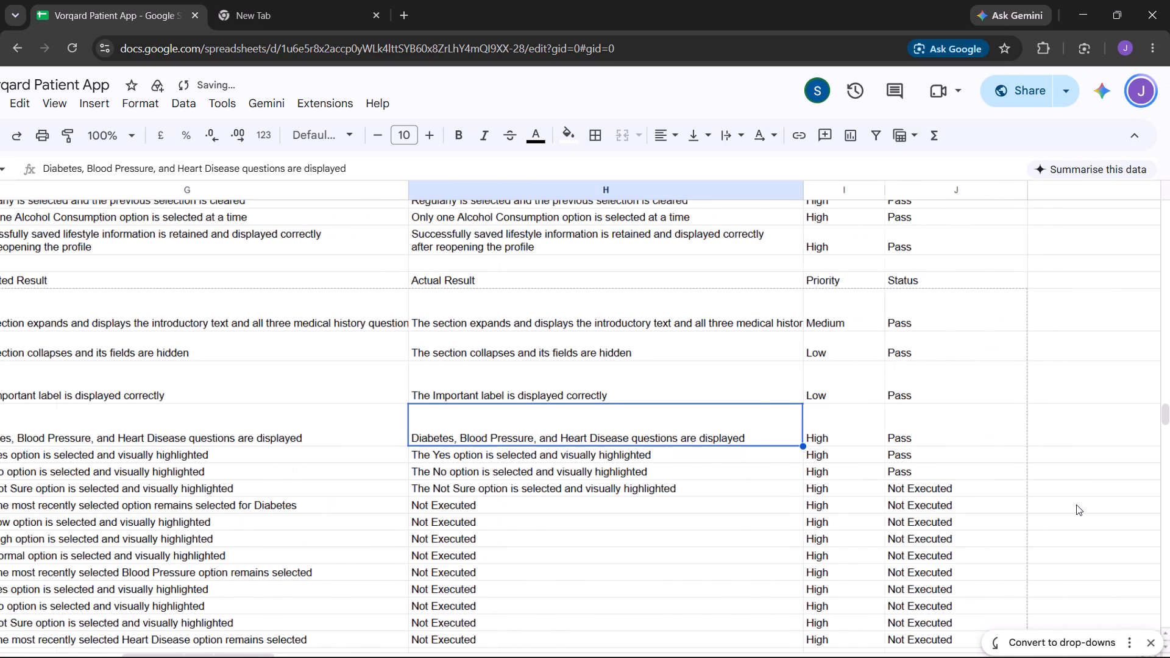
scroll(1076, 504, left, 1)
double_click(979, 490)
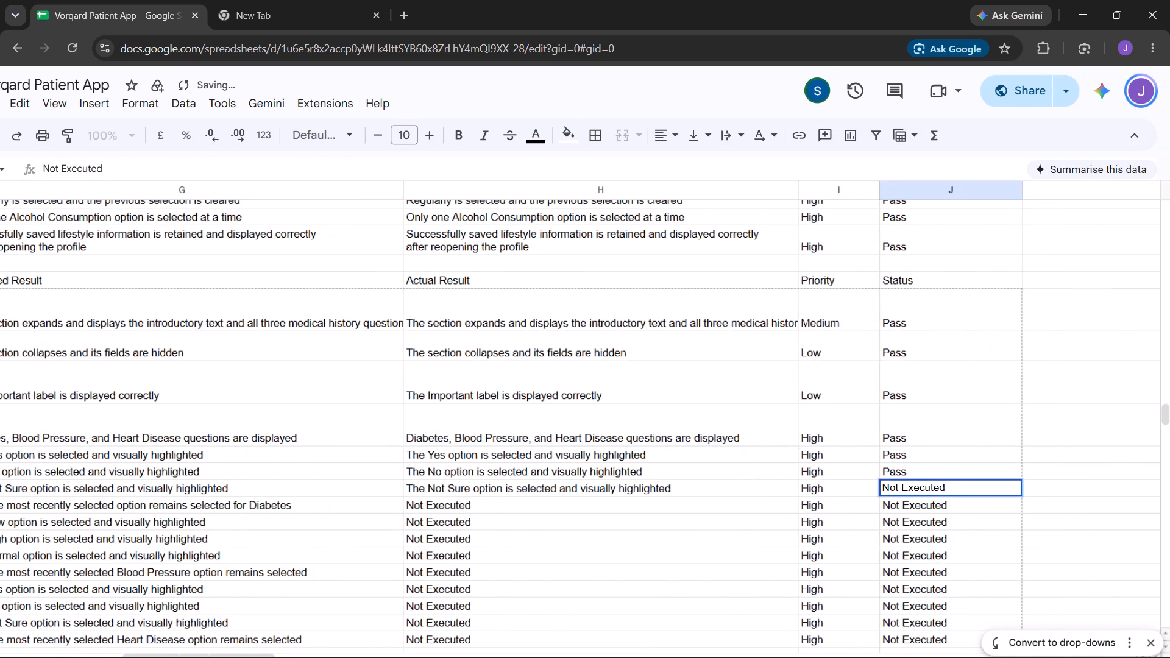
key(BackSpace)
key(BackSpace)
key(BackSpace)
key(BackSpace)
key(BackSpace)
key(BackSpace)
key(BackSpace)
key(BackSpace)
key(BackSpace)
key(BackSpace)
key(BackSpace)
key(BackSpace)
key(BackSpace)
key(BackSpace)
key(BackSpace)
key(BackSpace)
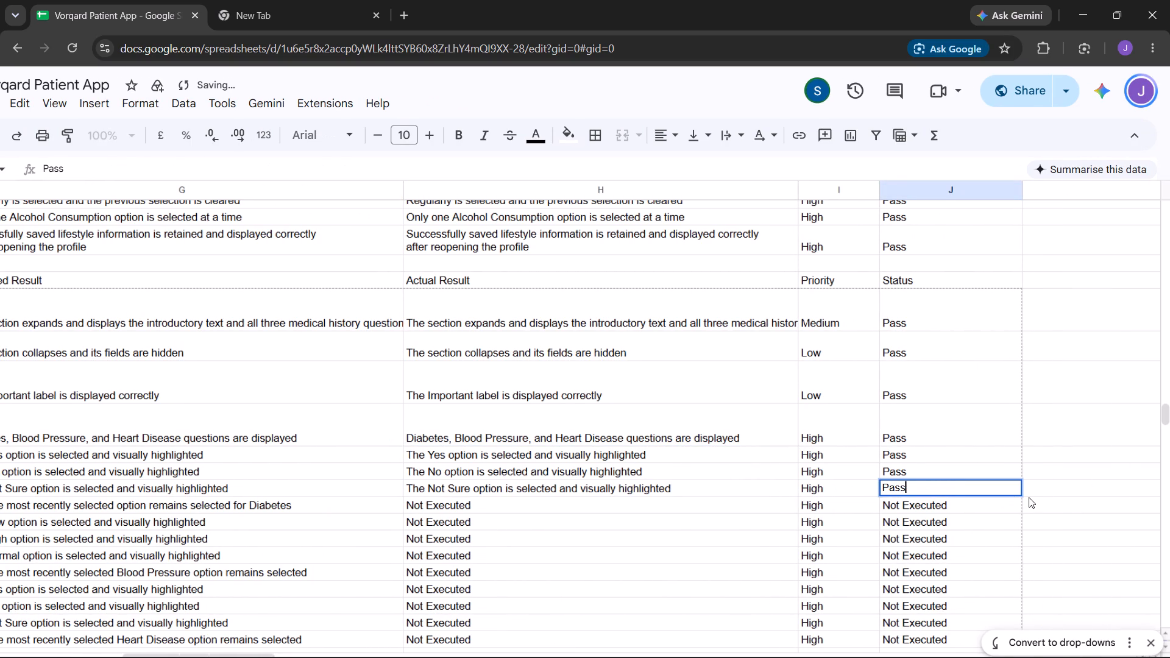
click(1035, 490)
Copy the Expected Result "Only the most recently selected option remains selected for Diabetes" from G414 into the Actual Result cell H414.
scroll(1035, 490, right, 1)
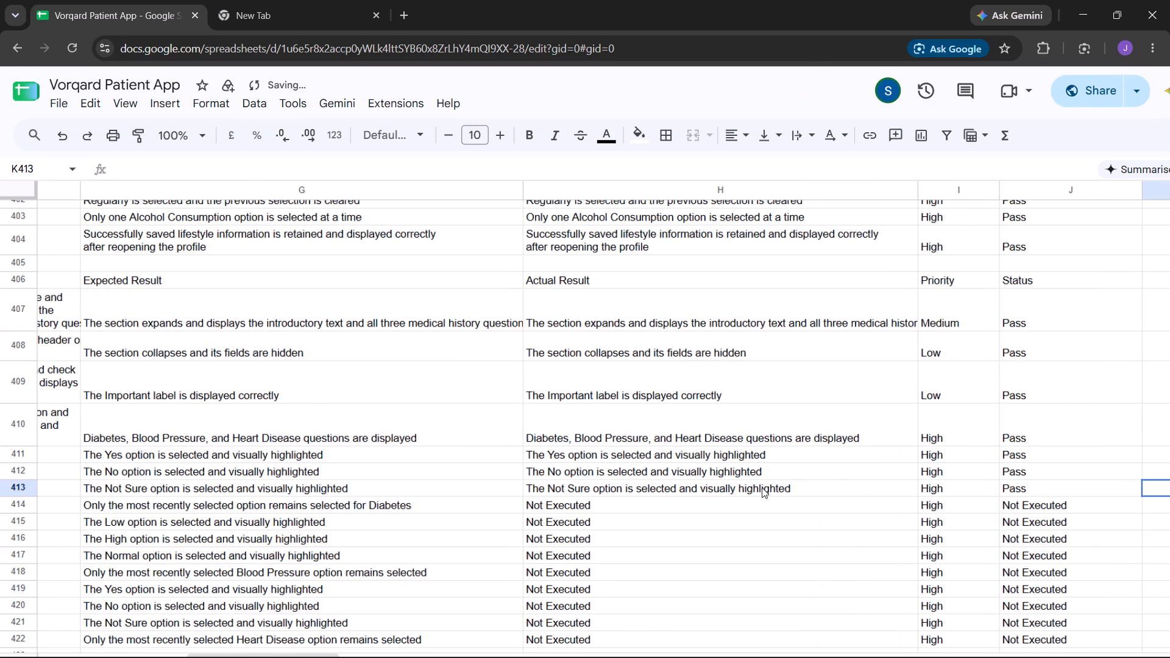
click(594, 506)
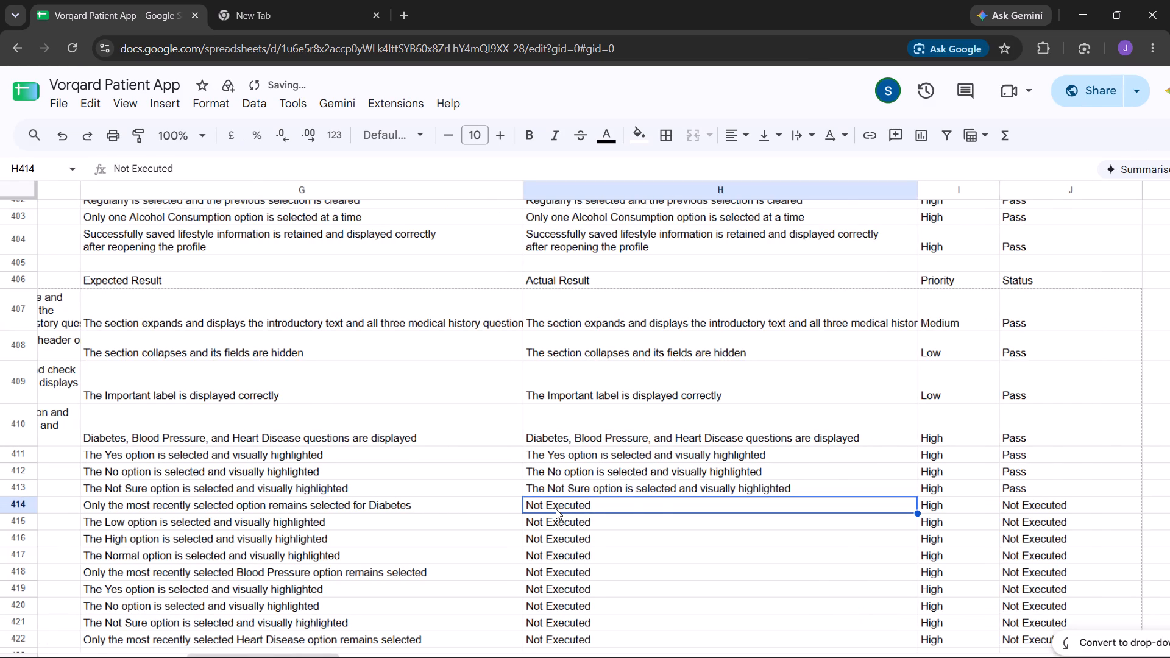
scroll(477, 512, right, 1)
scroll(477, 512, down, 1)
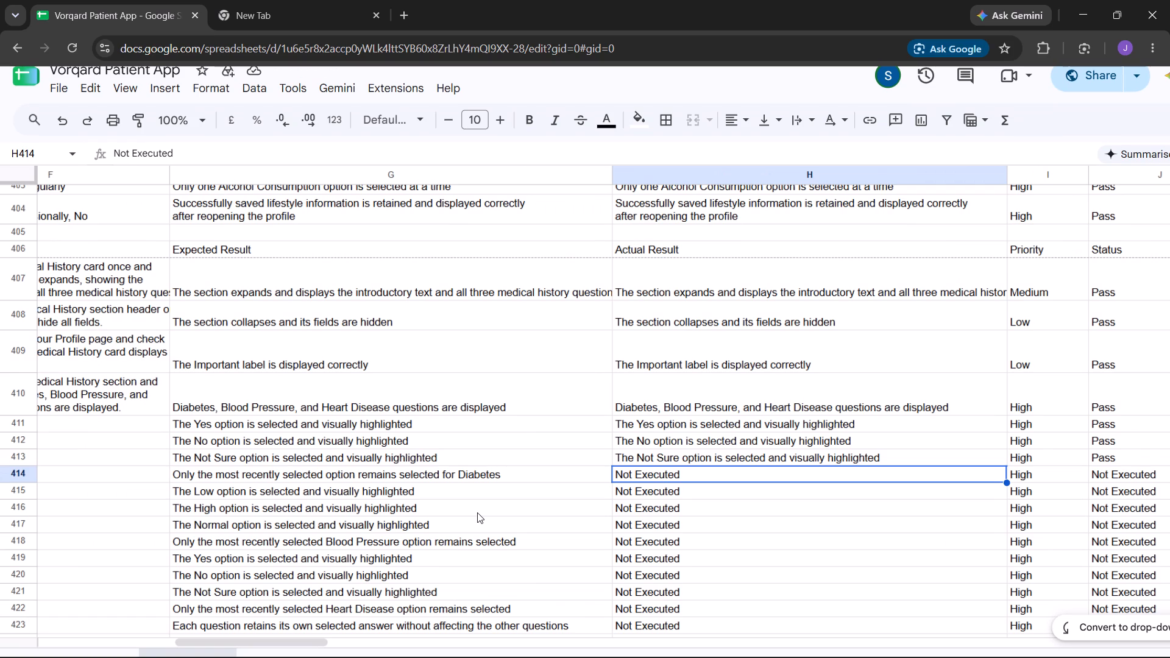
double_click(509, 476)
key(ctrl+a)
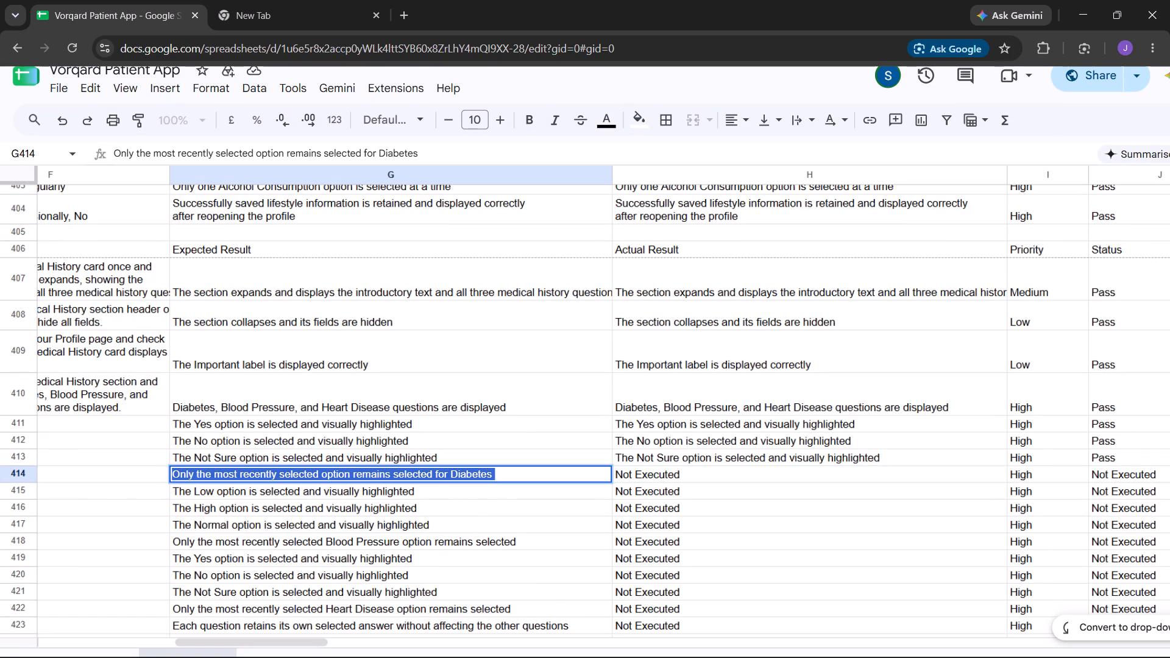
key(ctrl+c)
click(693, 479)
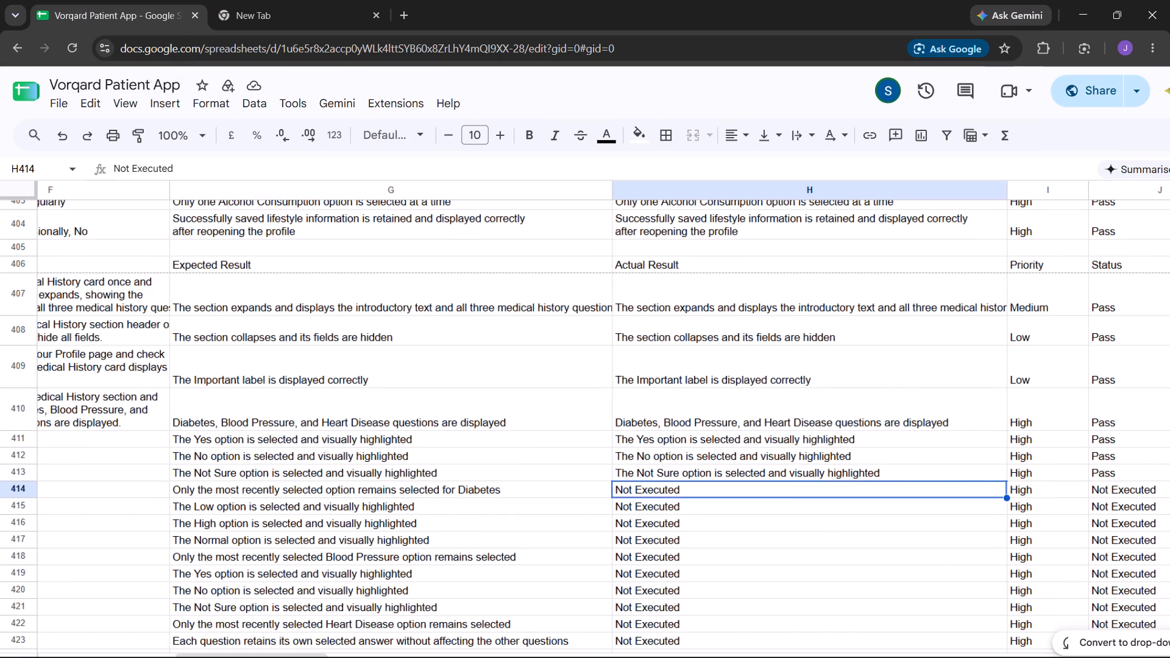
scroll(693, 479, right, 3)
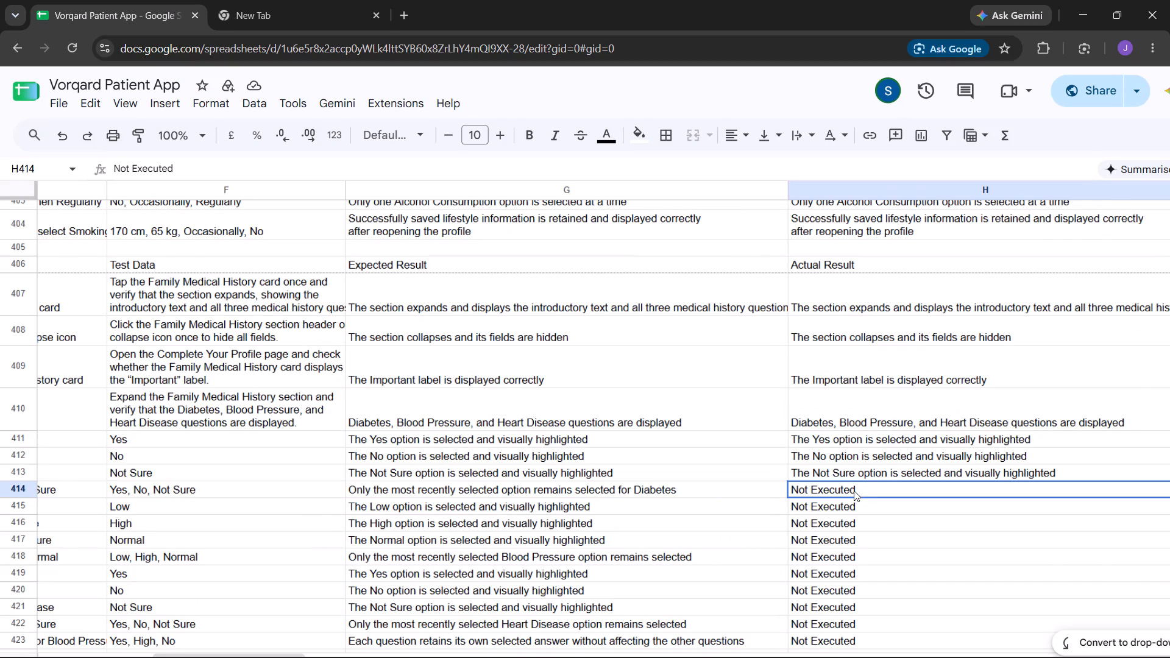
double_click(861, 490)
key(ctrl+a)
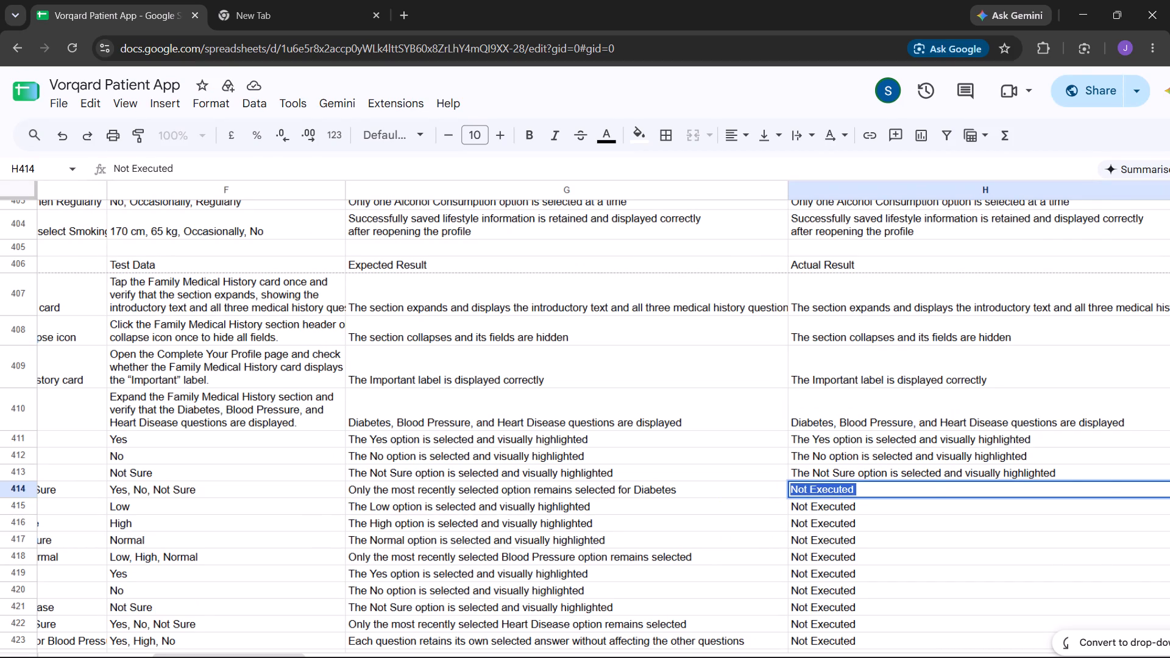
key(ctrl+v)
scroll(861, 490, left, 3)
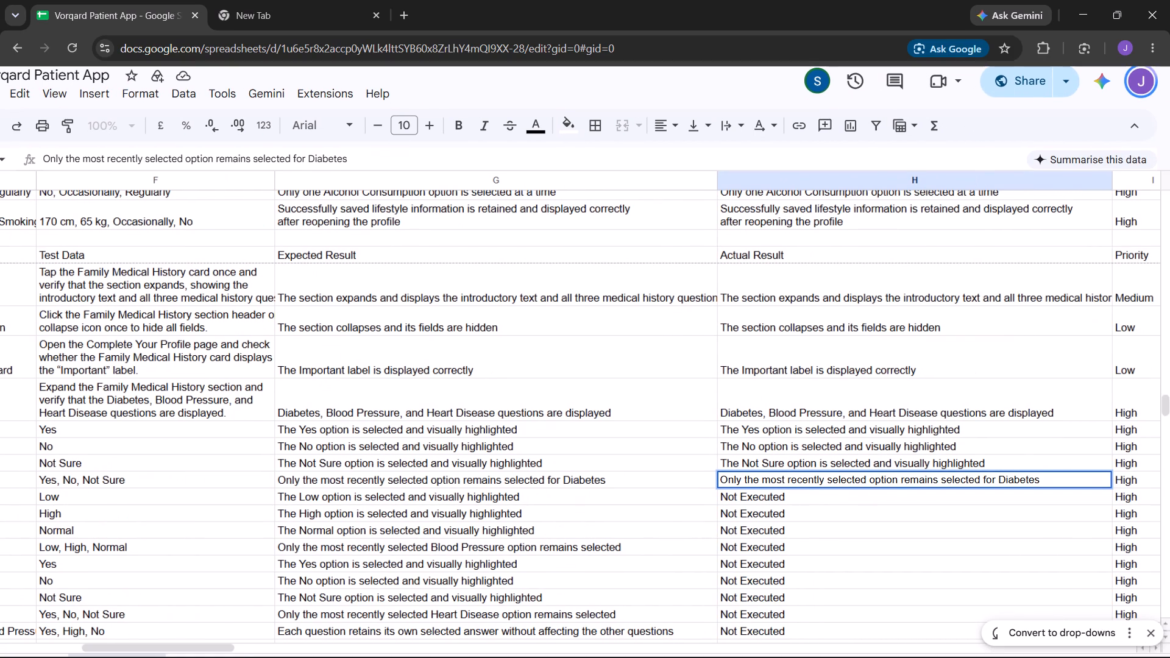
click(1002, 448)
Set the Status of the Diabetes single-selection test case in J414 to Pass.
scroll(950, 498, left, 2)
double_click(976, 461)
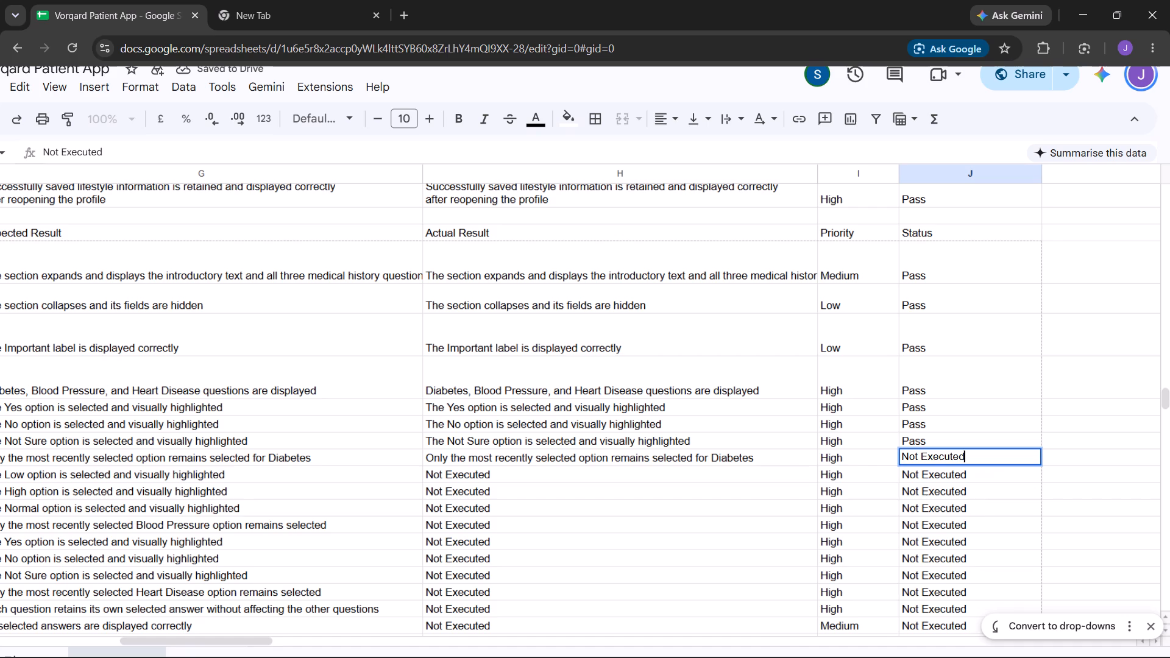
key(ctrl+a)
key(BackSpace)
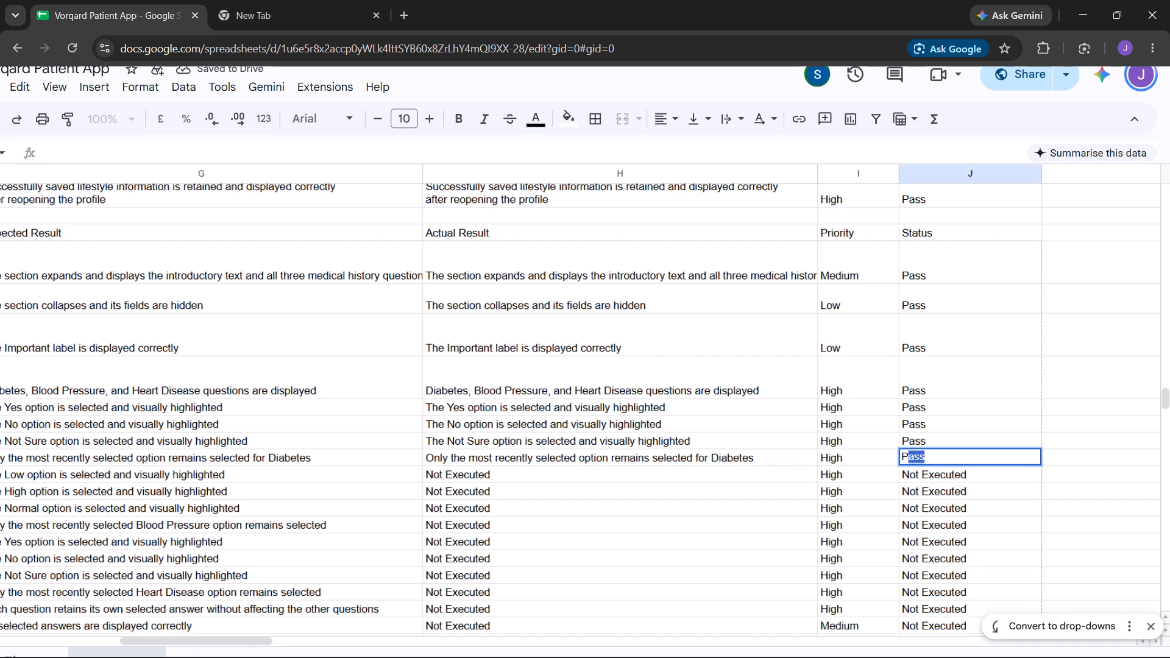
key(a)
key(Return)
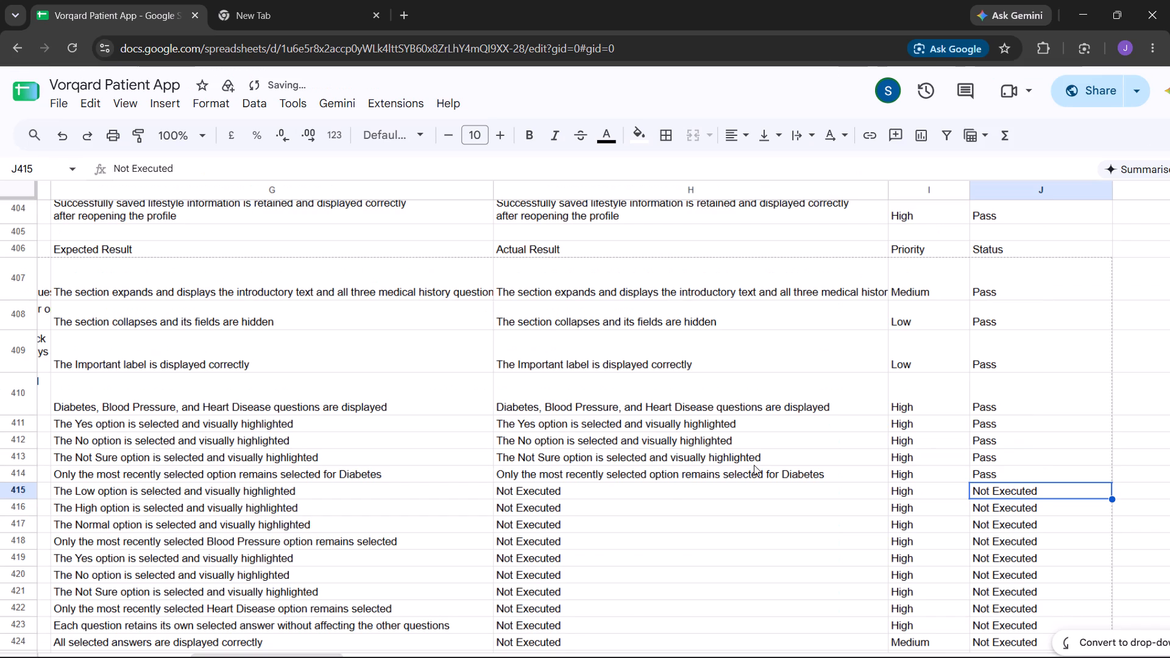
Copy the Expected Result "The Low option is selected and visually highlighted" from G415 into the Blood Pressure Low test case's Actual Result H415.
scroll(656, 471, right, 1)
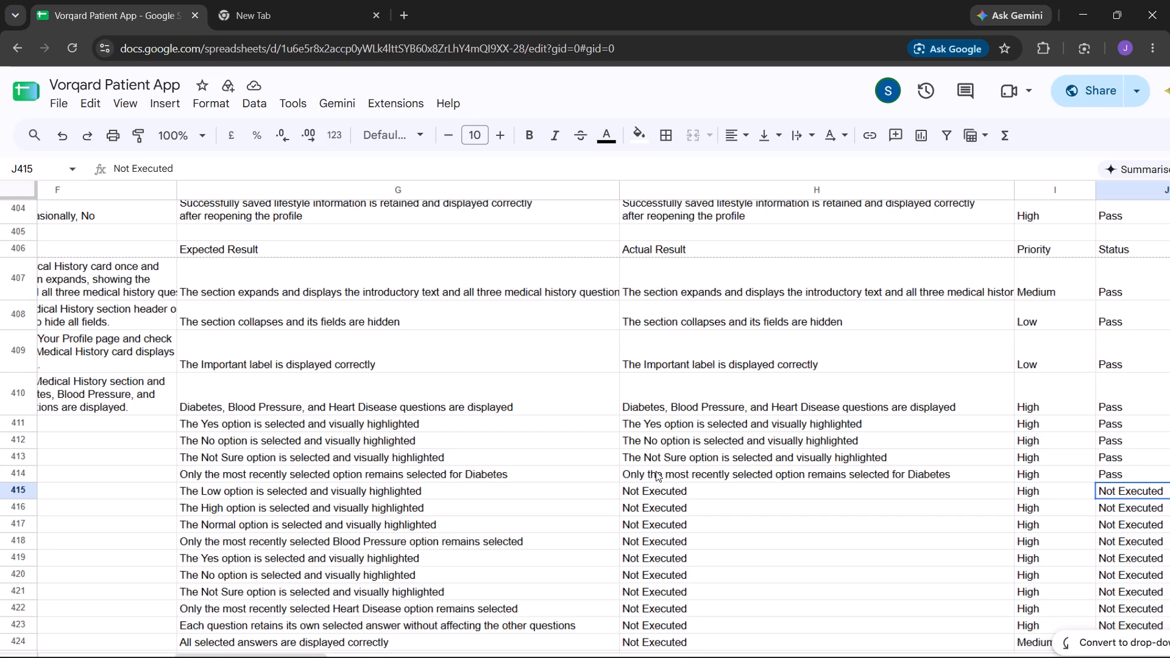
scroll(619, 475, right, 2)
scroll(619, 475, down, 1)
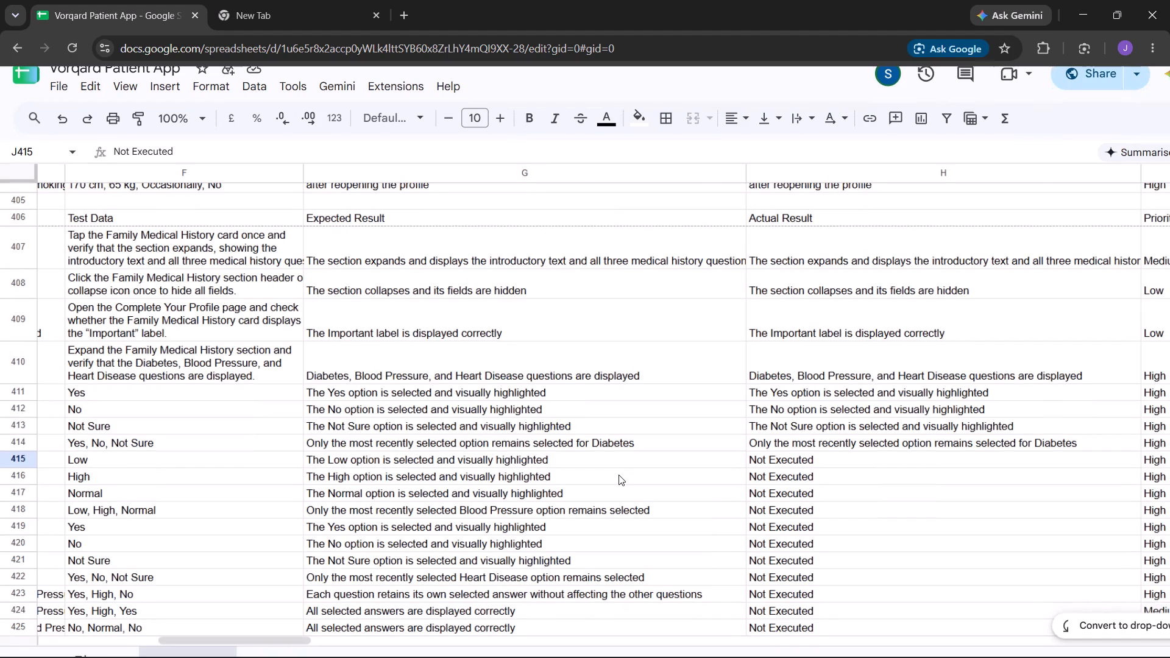
scroll(619, 475, right, 2)
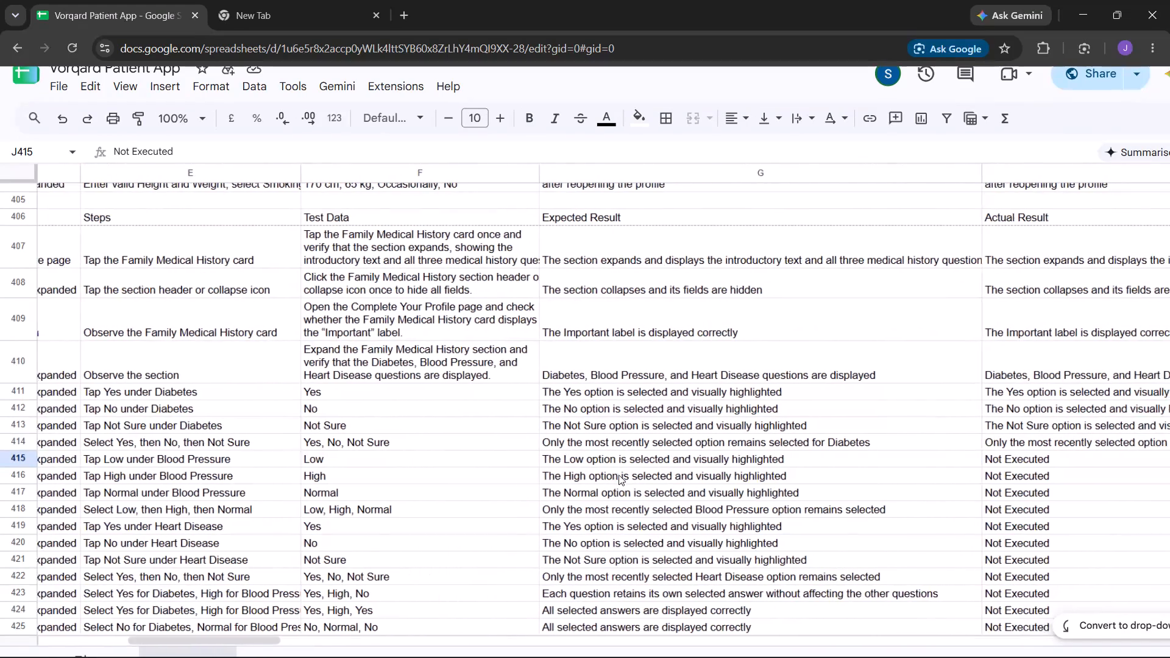
scroll(619, 475, left, 1)
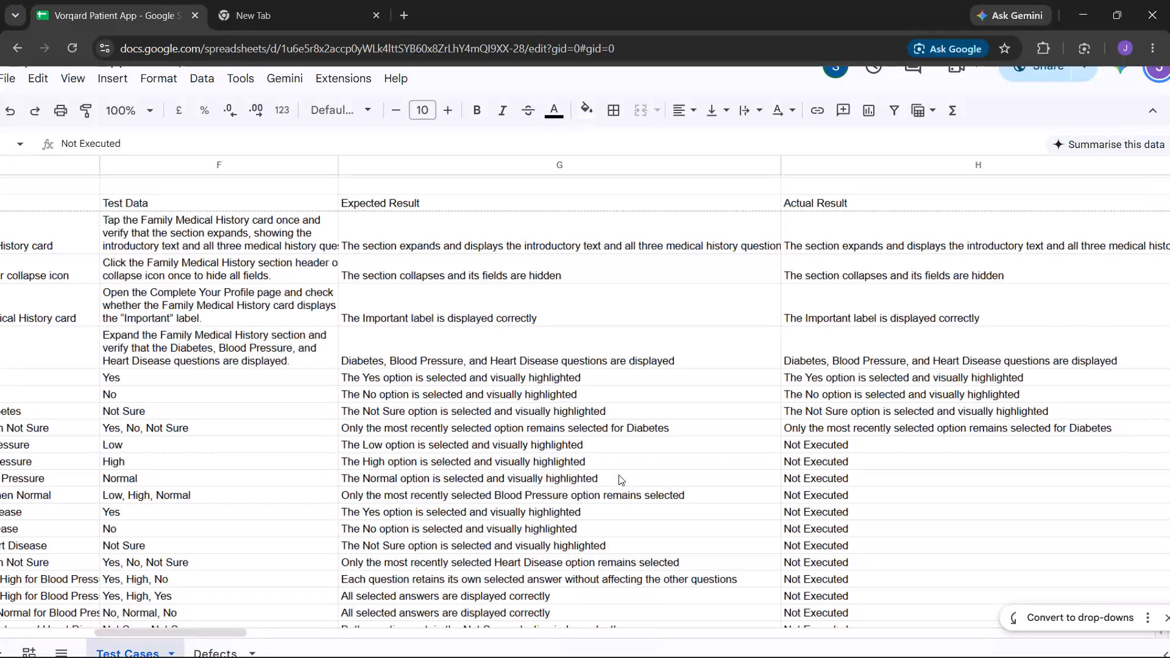
double_click(576, 446)
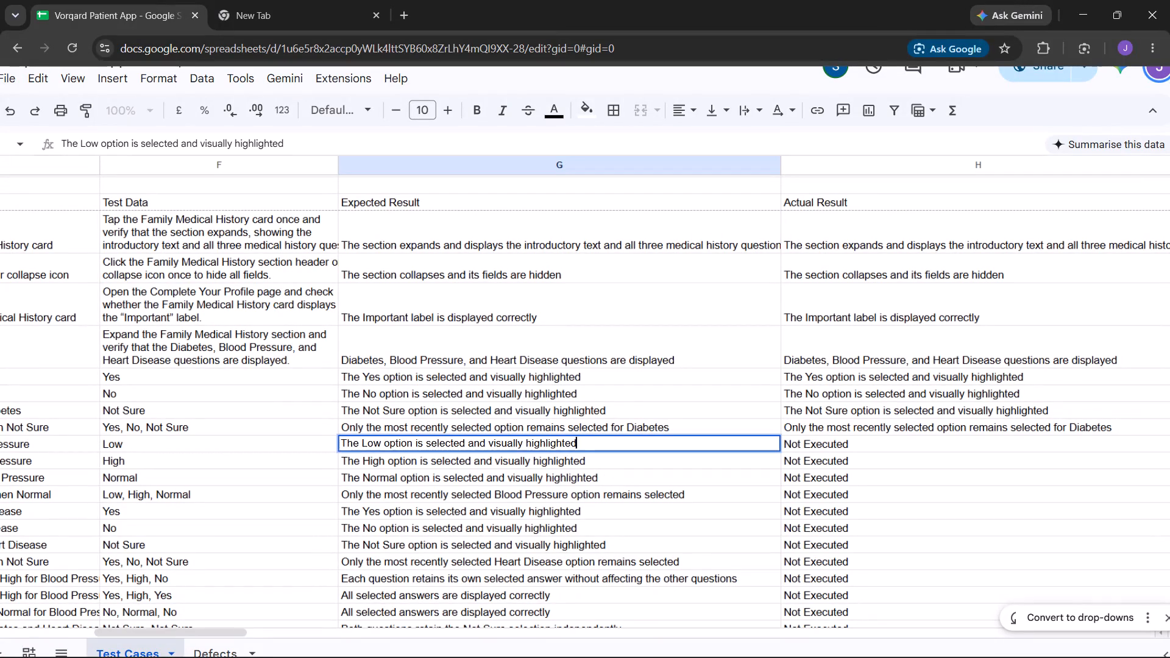
key(ctrl+a)
key(ctrl+c)
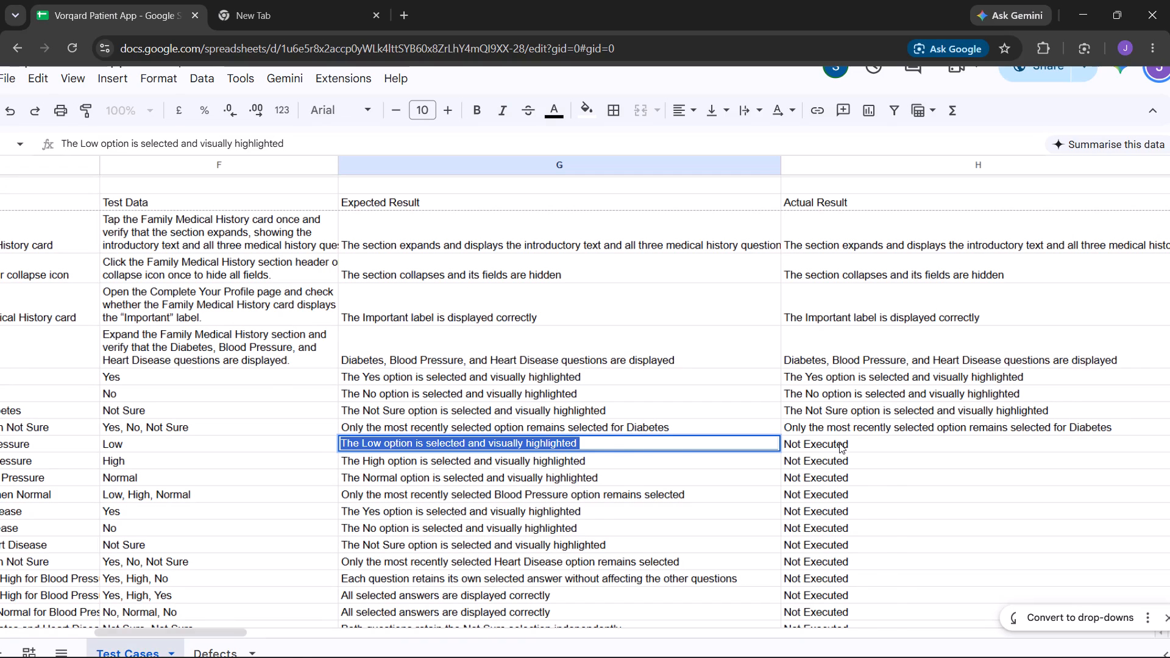
double_click(839, 443)
double_click(885, 476)
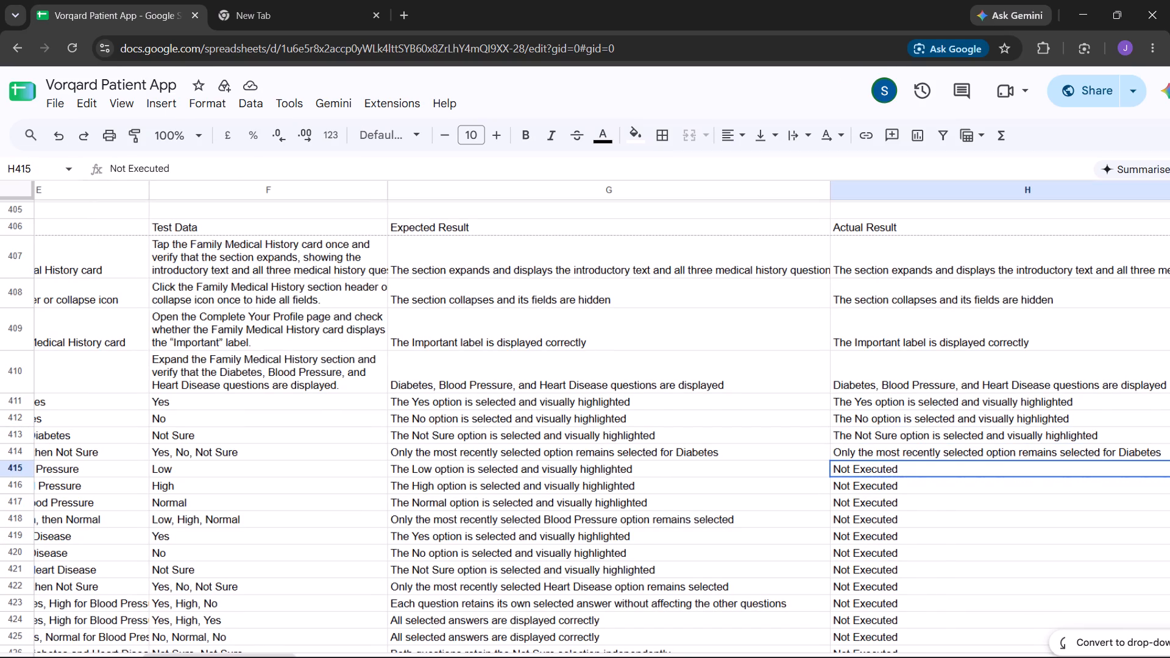
double_click(902, 470)
key(ctrl+a)
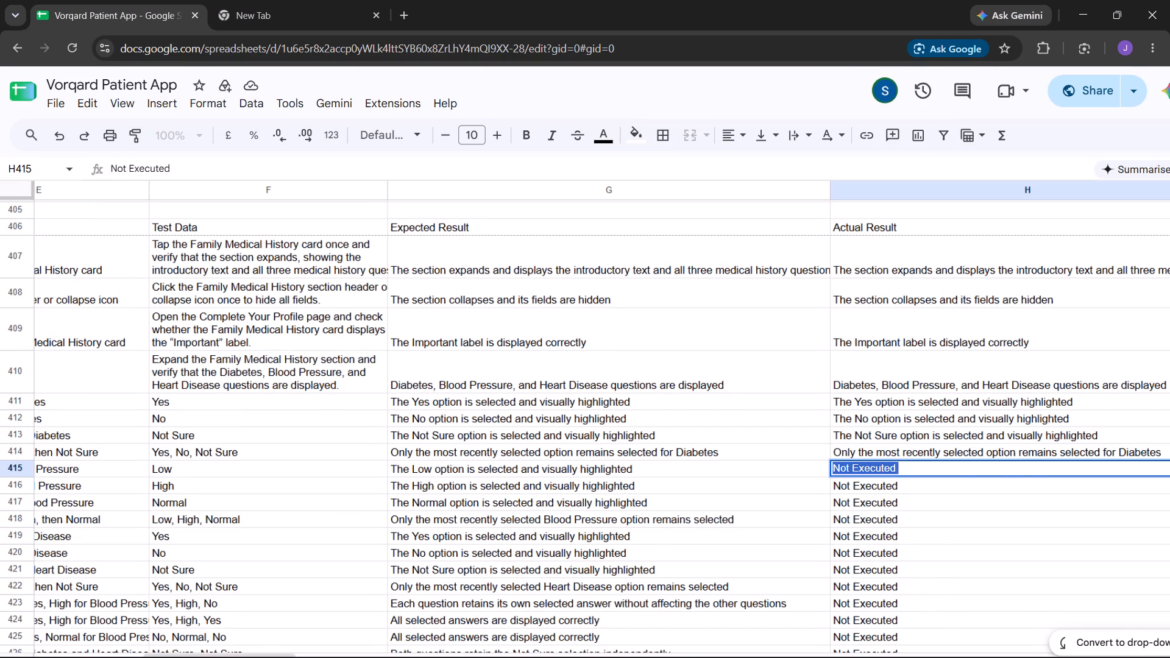
key(ctrl+v)
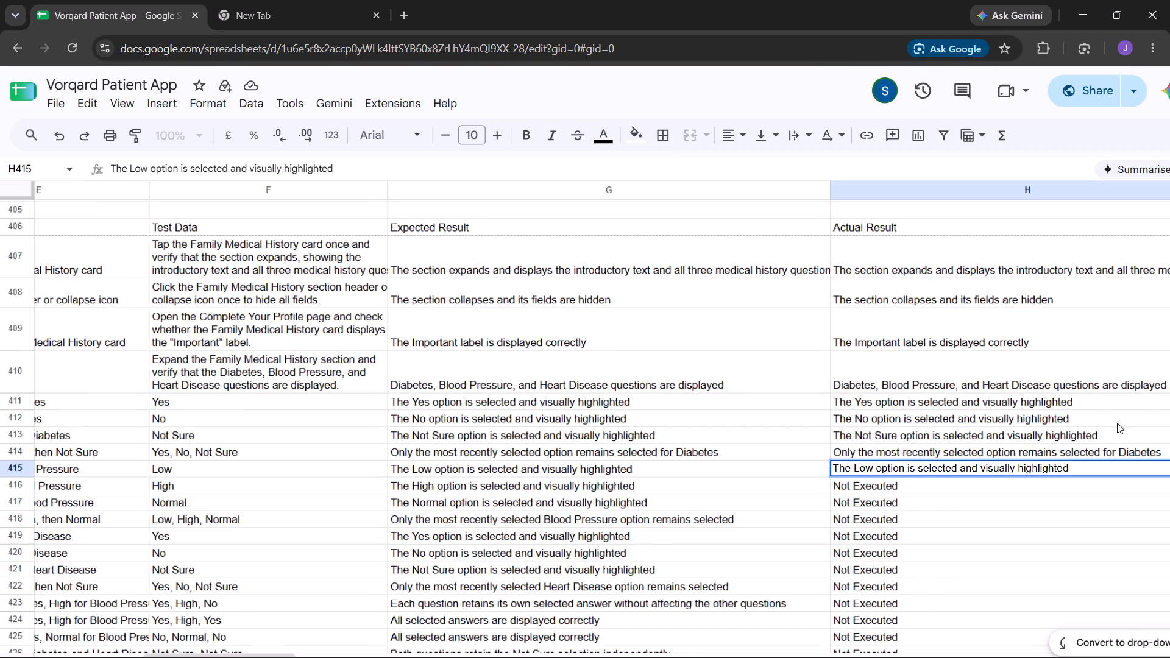
click(1117, 423)
Set the Status of the Blood Pressure Low option test case in J415 to Pass.
scroll(1117, 423, left, 3)
double_click(1003, 469)
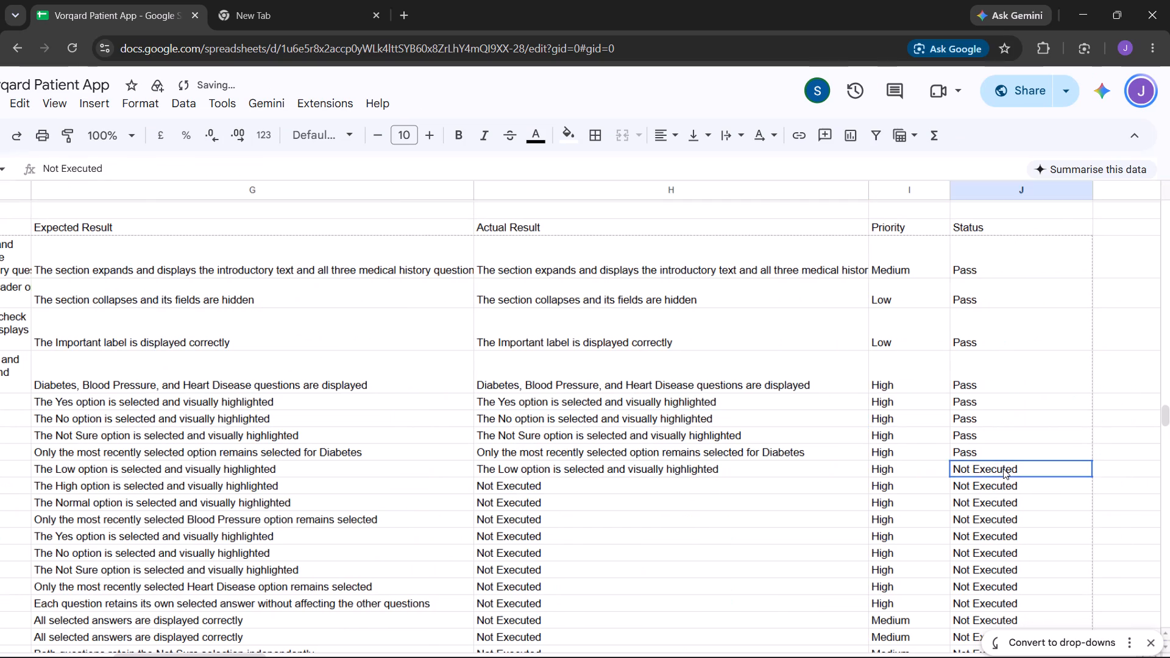
key(ctrl+a)
key(BackSpace)
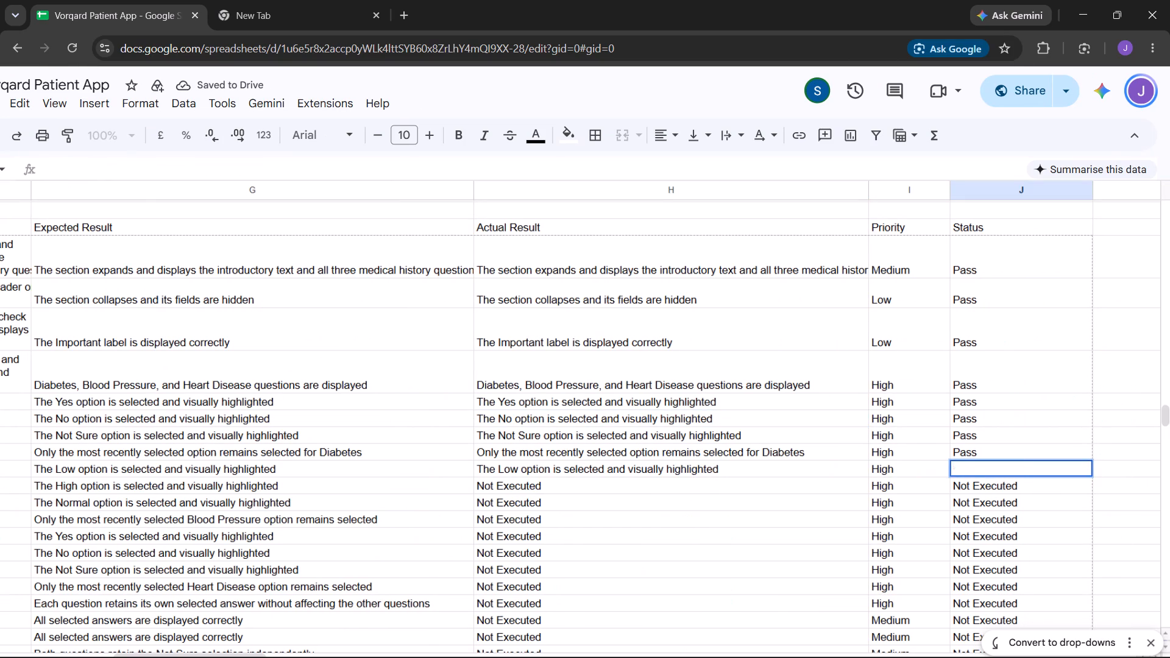
key(BackSpace)
text(ss)
key(Return)
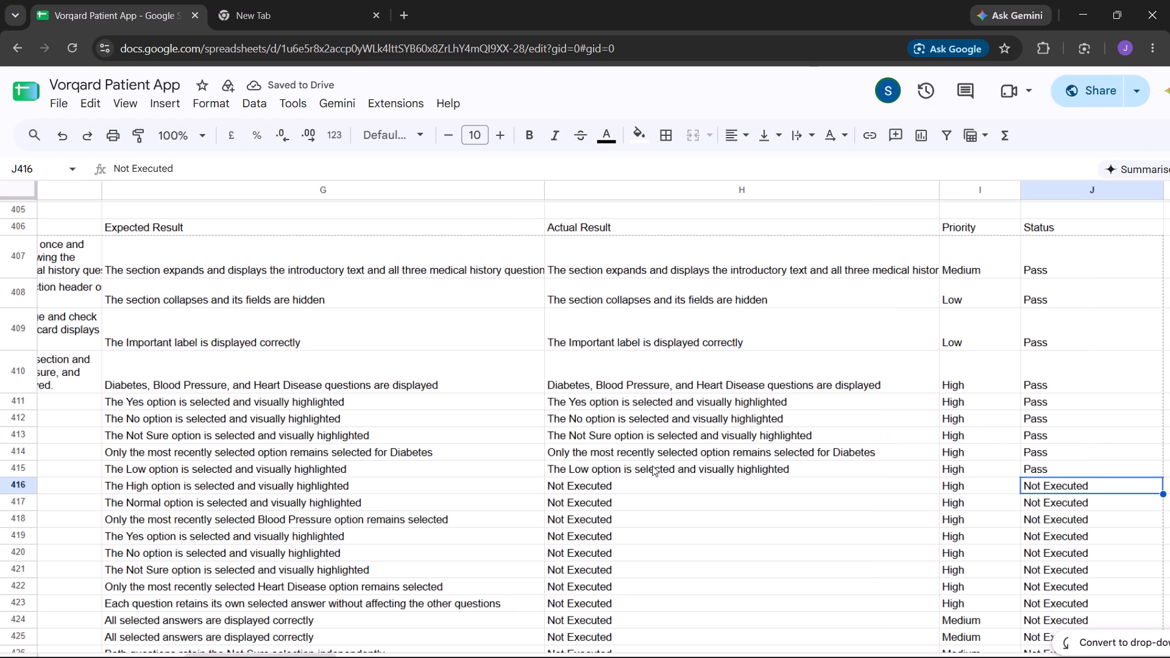
Copy the Expected Result "The High option is selected and visually highlighted" from G416 into the Blood Pressure High test case's Actual Result H416.
double_click(304, 481)
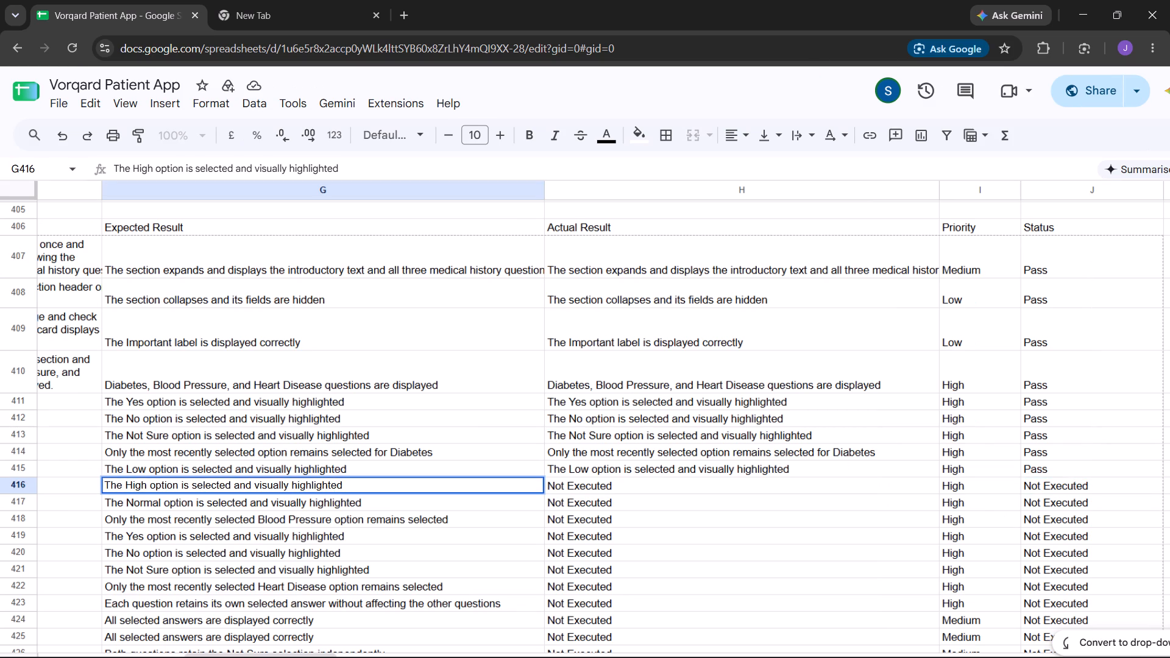
key(ctrl+a)
key(ctrl+c)
click(575, 493)
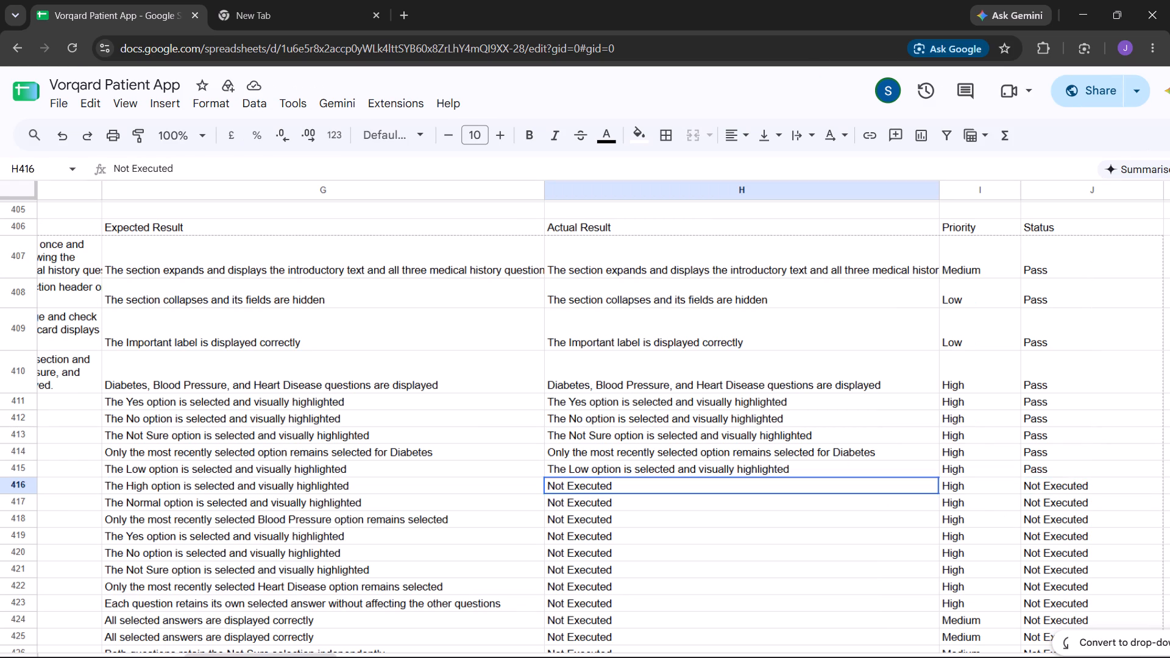
double_click(634, 486)
key(ctrl+a)
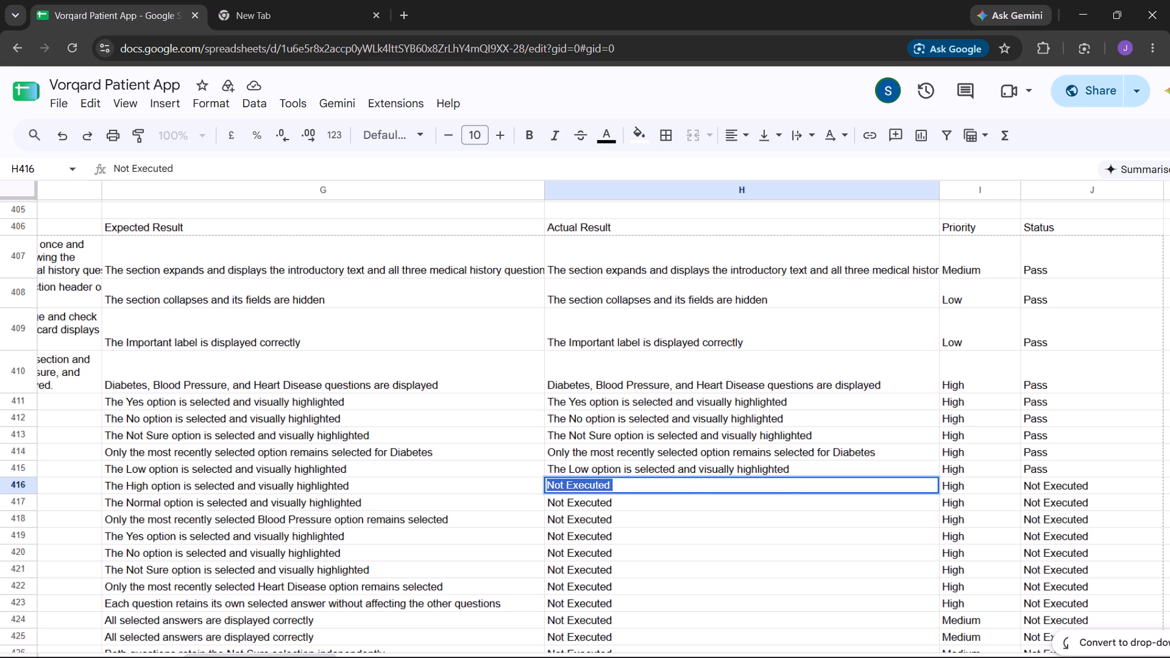
key(ctrl+v)
Set the Status of the Blood Pressure High option test case in J416 to Pass.
click(1072, 484)
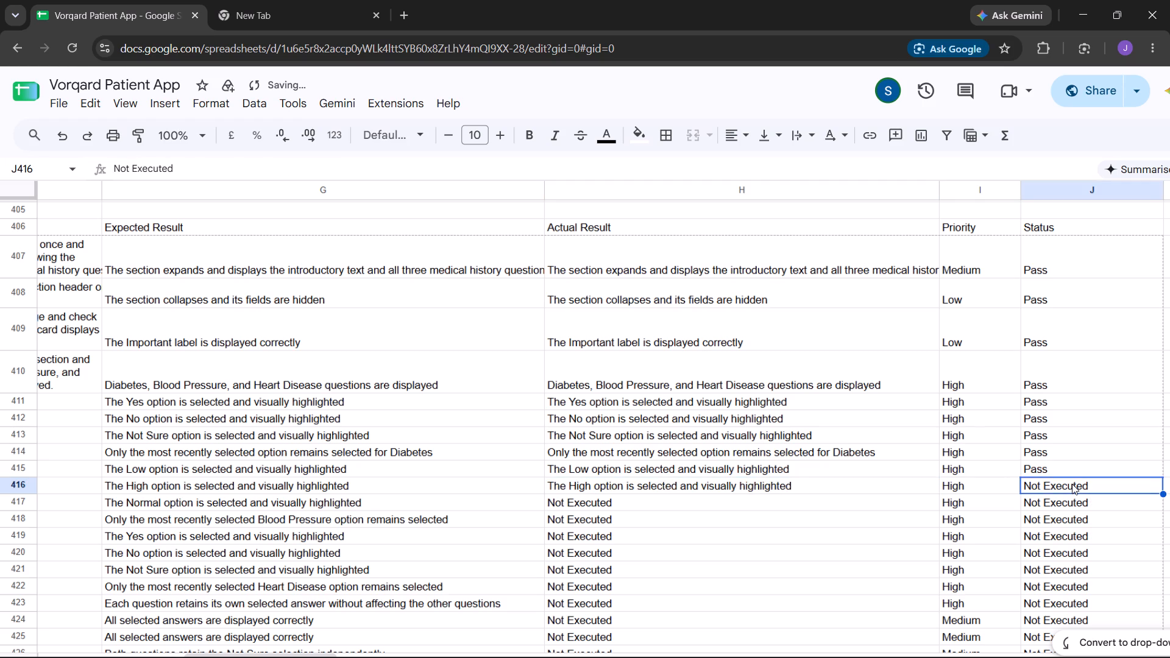
double_click(1072, 484)
key(ctrl+a)
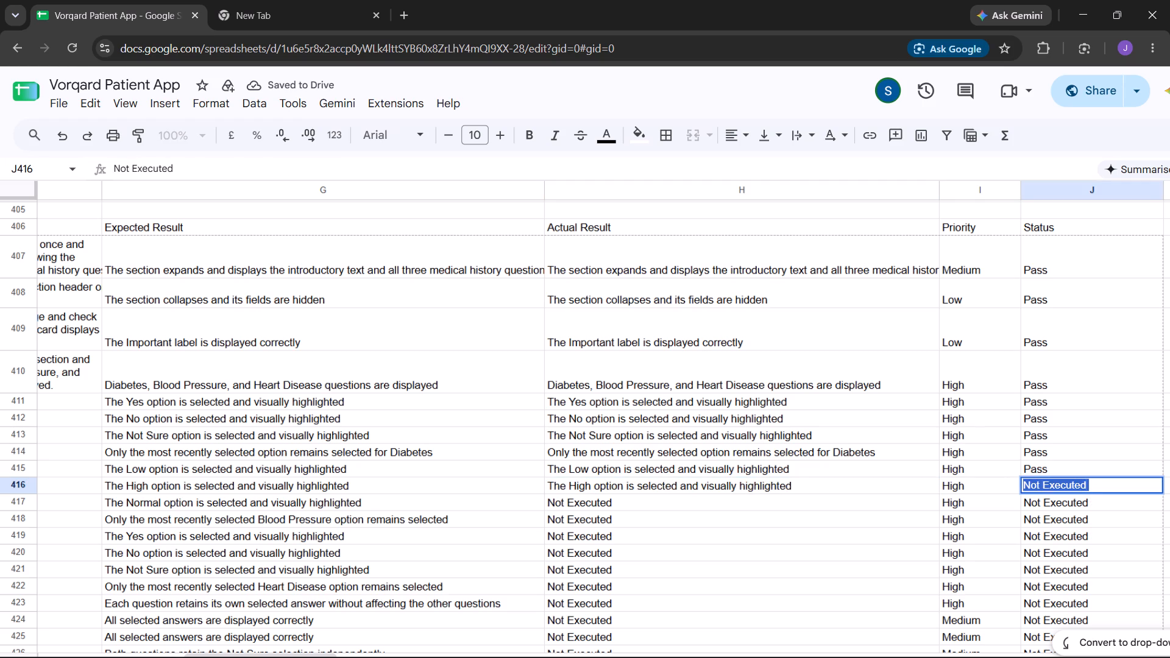
key(BackSpace)
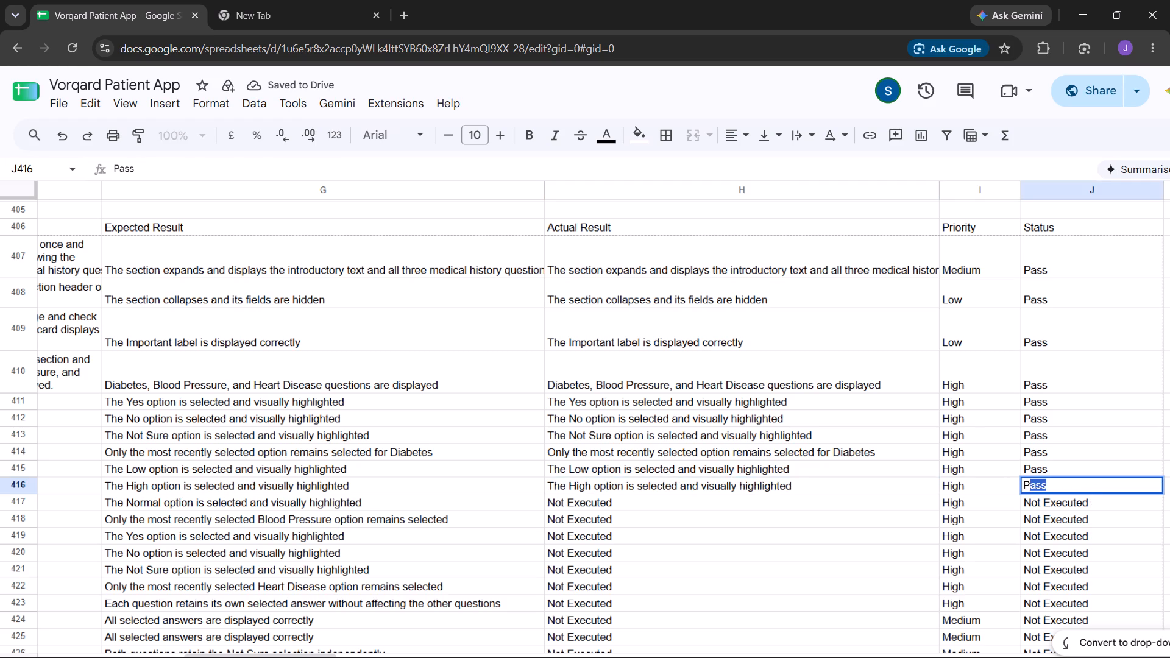
key(Return)
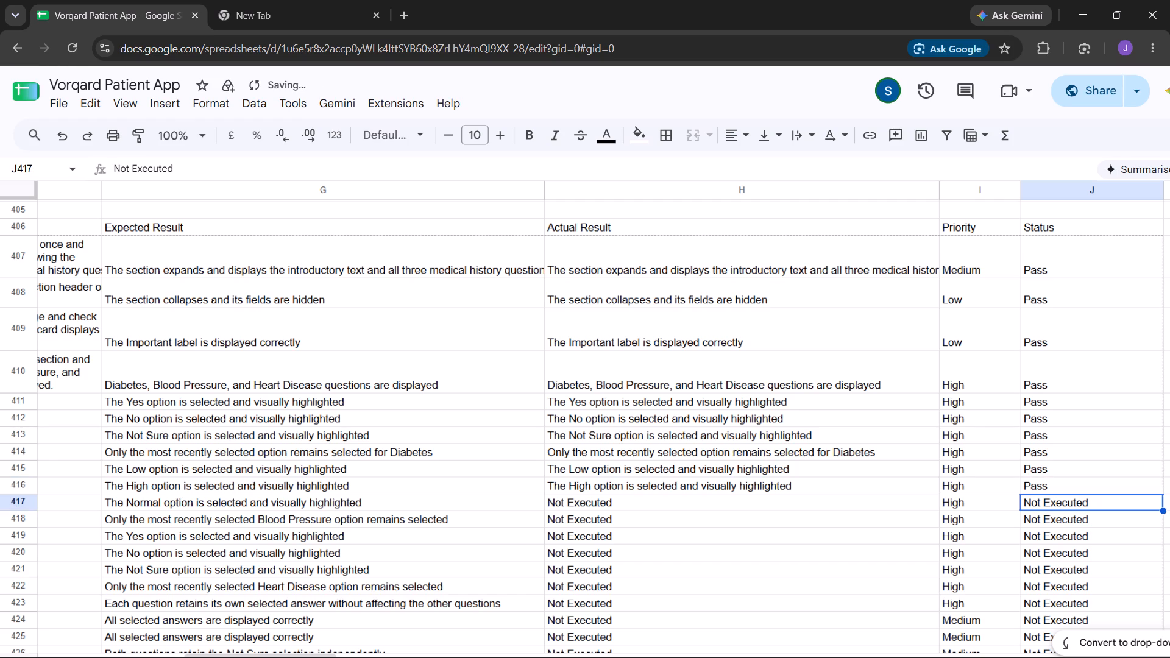
Copy the Expected Result "The Normal option is selected and visually highlighted" from G417 for the Blood Pressure Normal test case's Actual Result.
scroll(764, 525, right, 1)
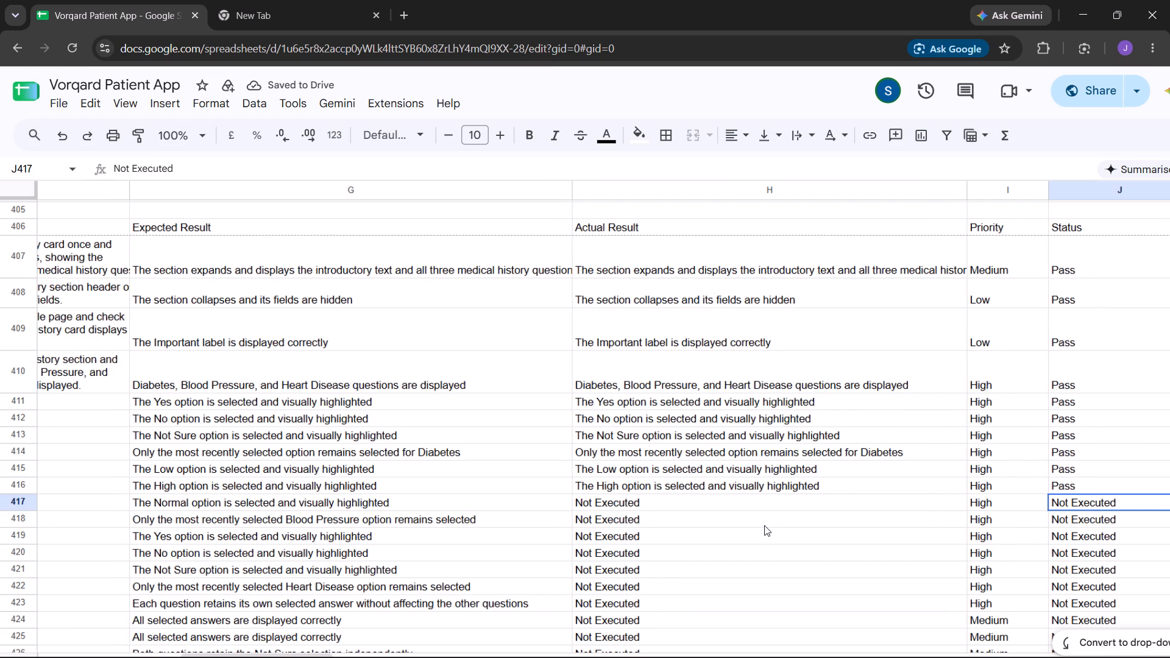
scroll(764, 525, right, 1)
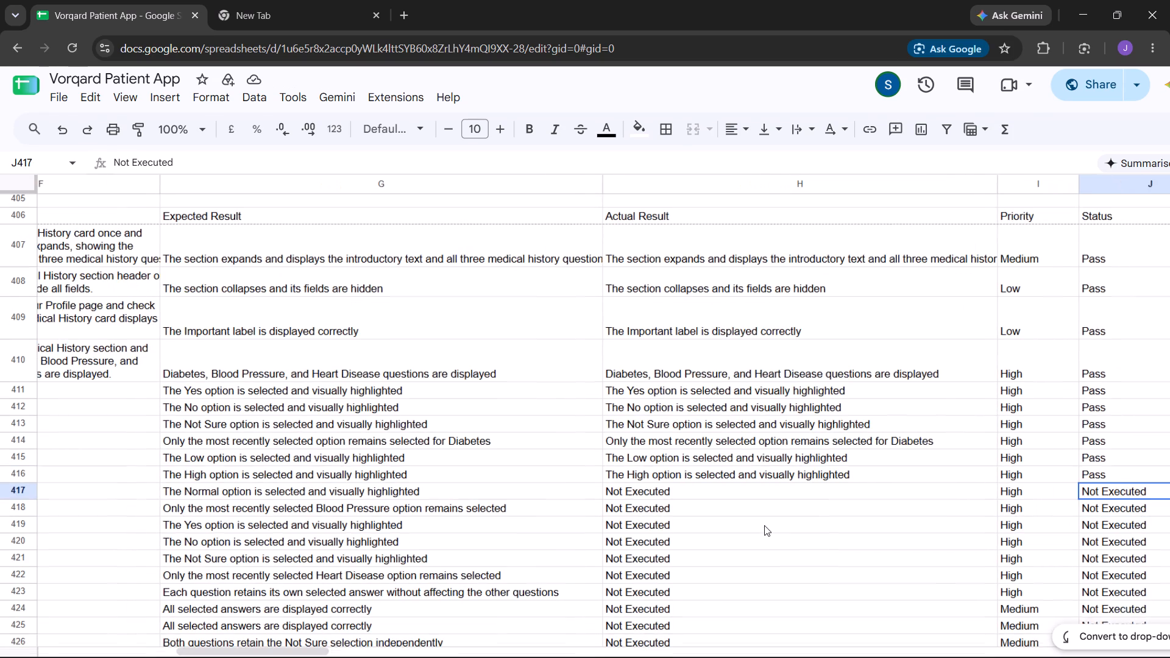
scroll(764, 525, right, 1)
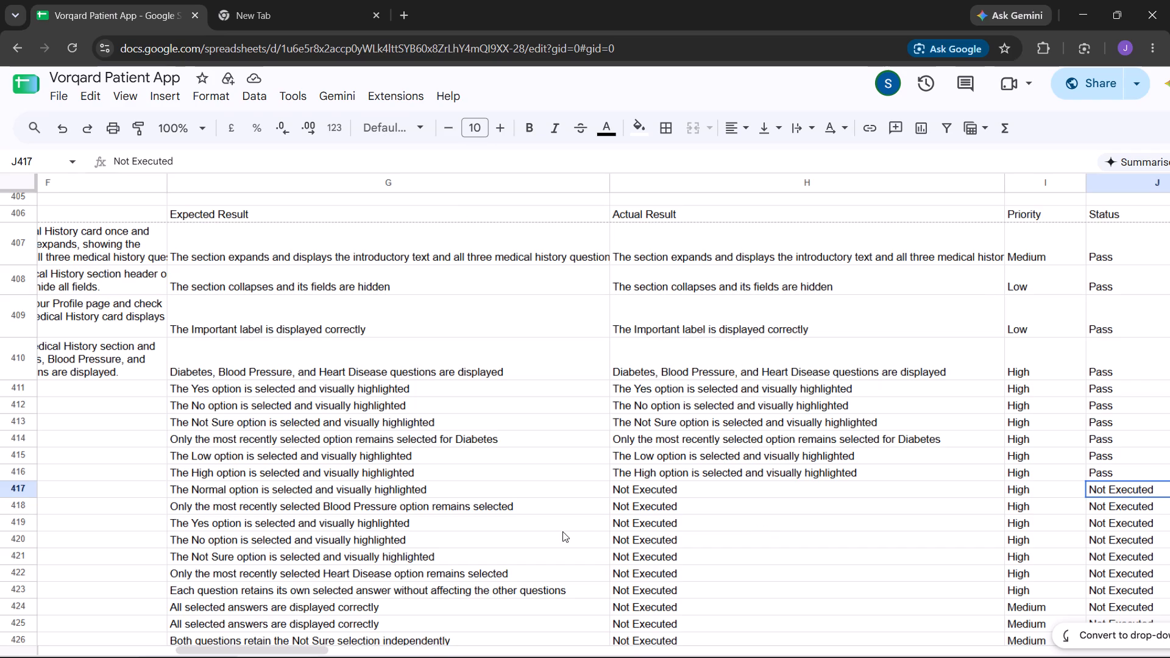
scroll(481, 488, right, 1)
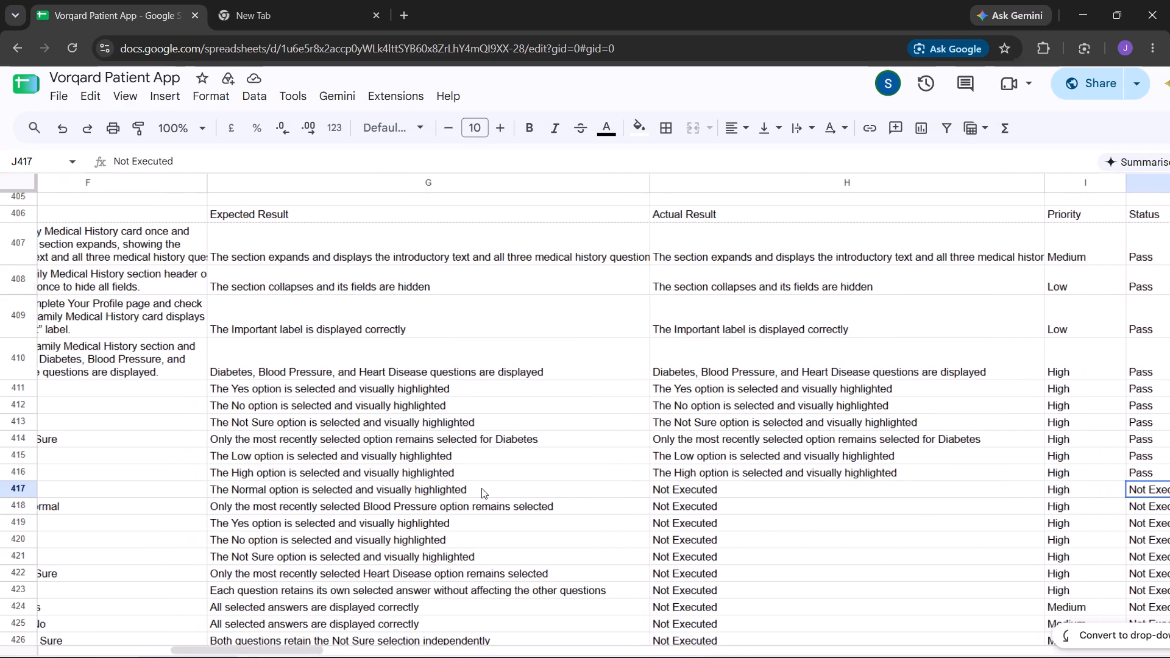
scroll(481, 488, right, 3)
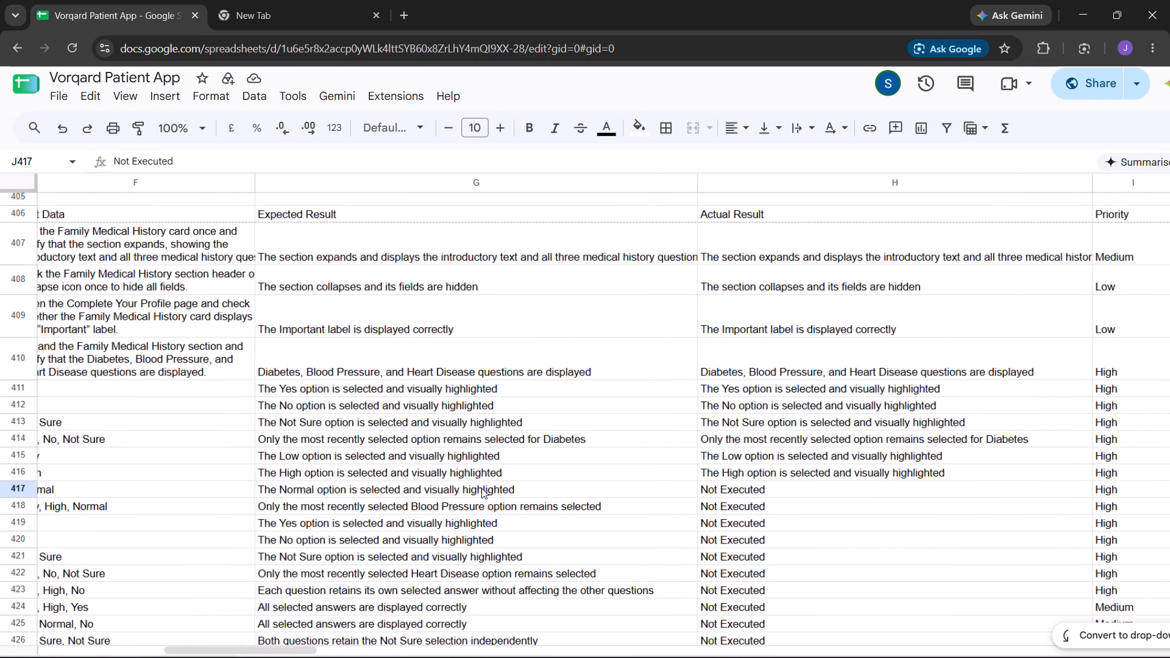
scroll(481, 488, right, 2)
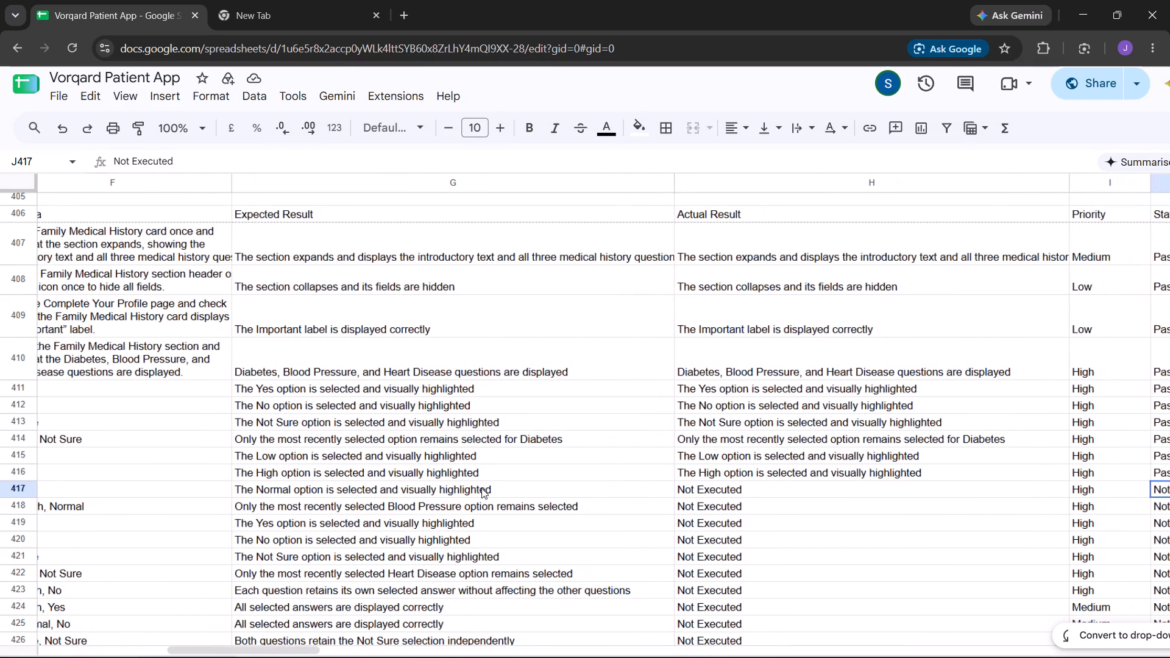
scroll(481, 488, right, 2)
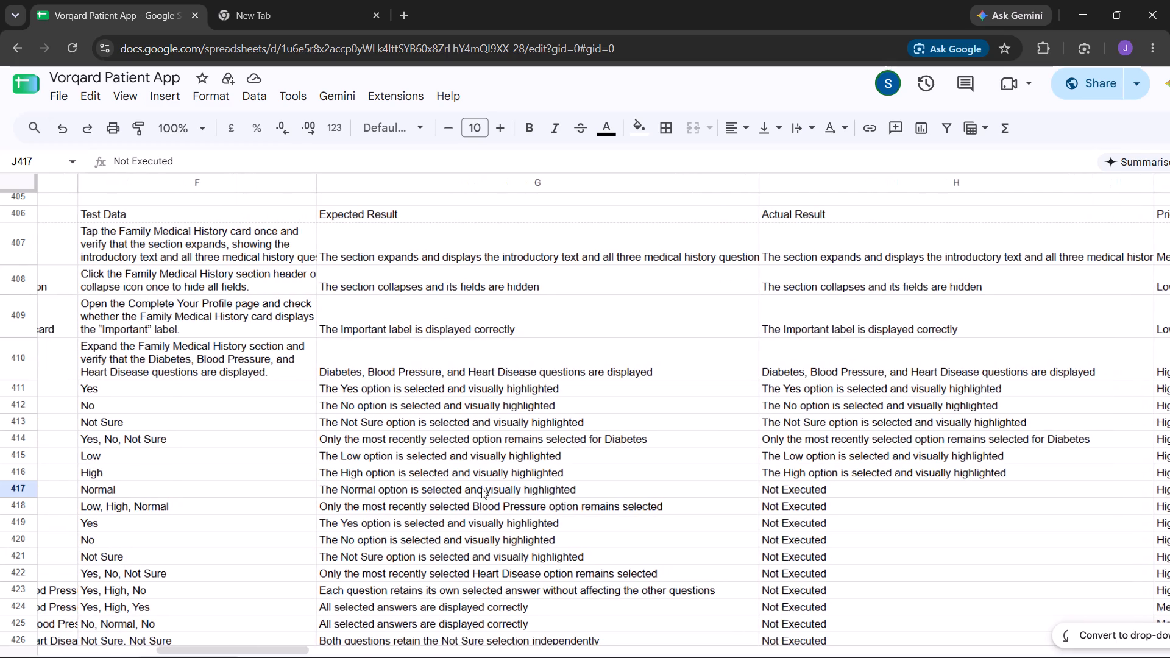
double_click(468, 489)
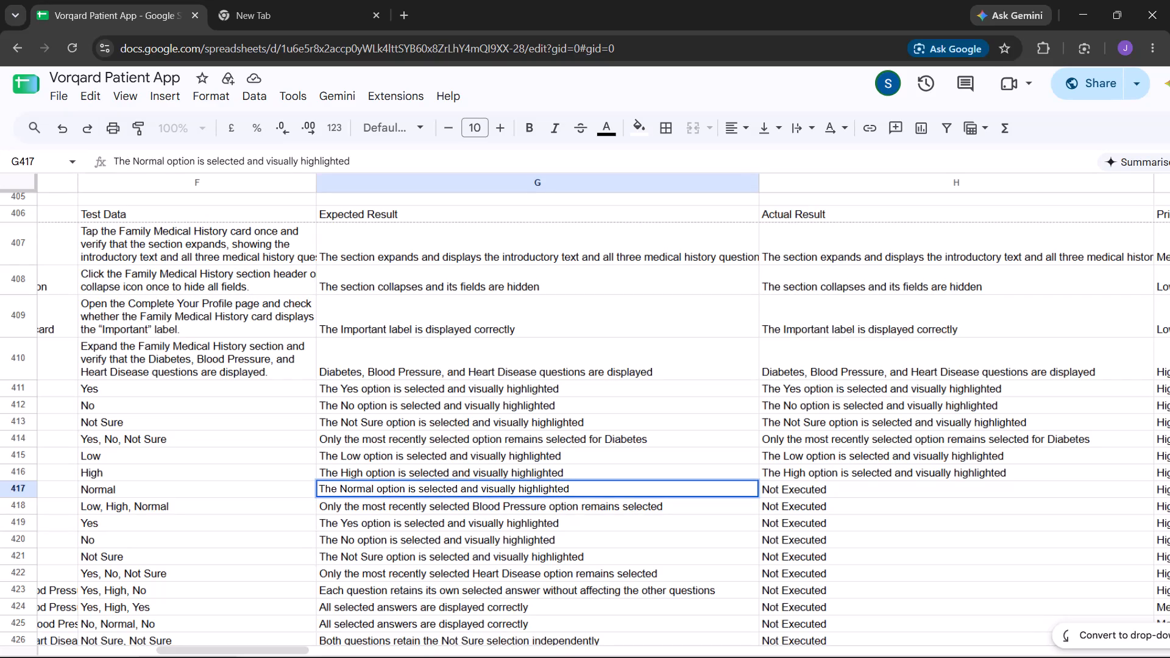